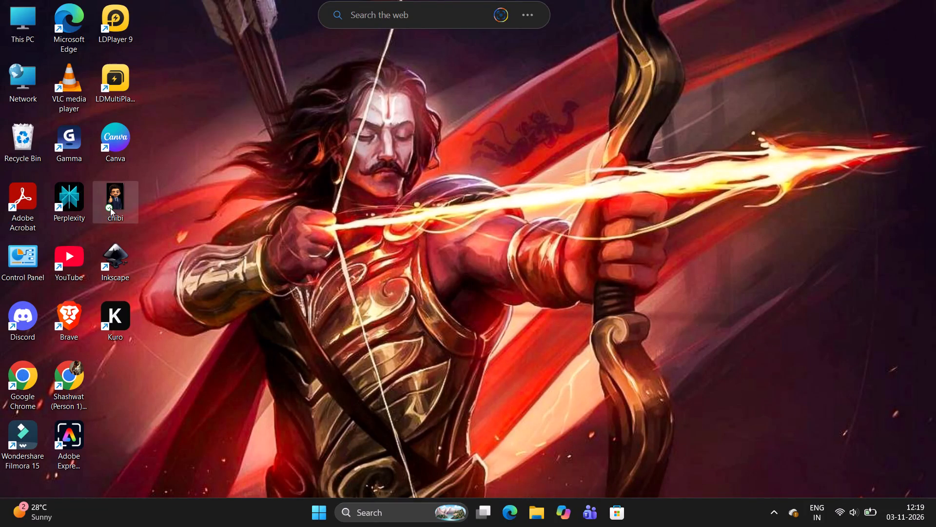
# Launch Canva from the desktop and minimize its window.
pyautogui.doubleClick(113, 145)
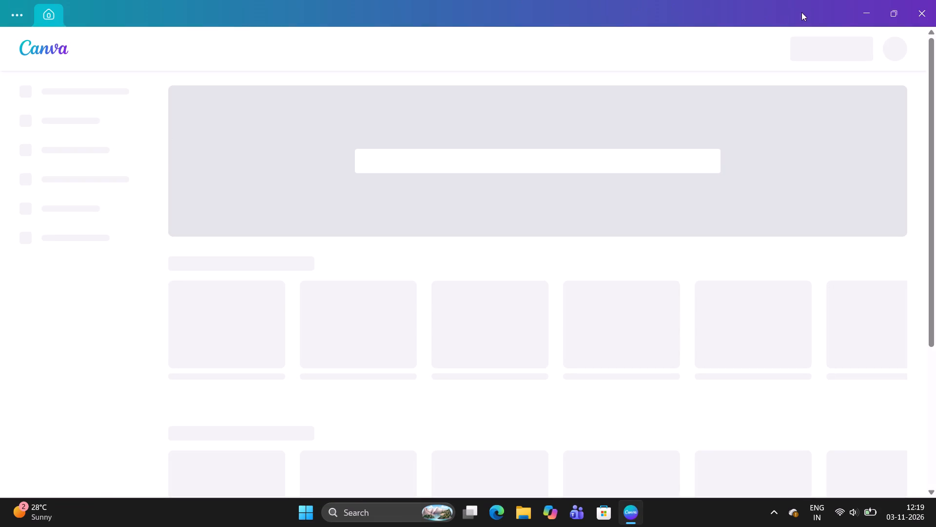
pyautogui.click(860, 11)
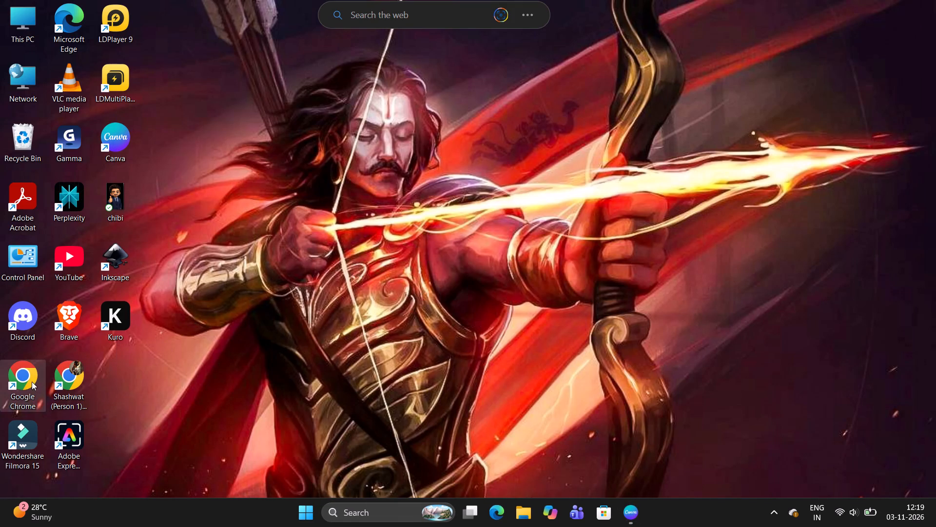
# Open the Cricket Universe Matches spreadsheet in Google Chrome using the personal profile shortcut.
pyautogui.doubleClick(70, 384)
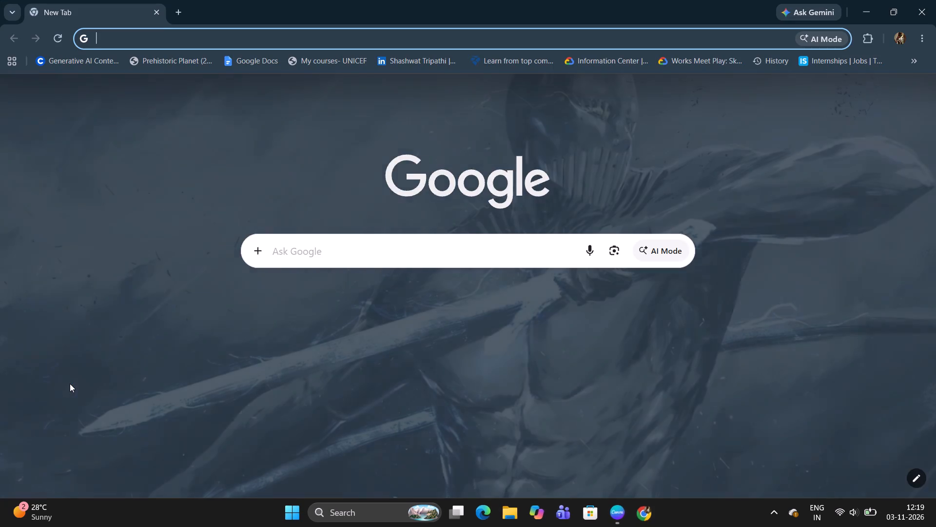
pyautogui.write('cri')
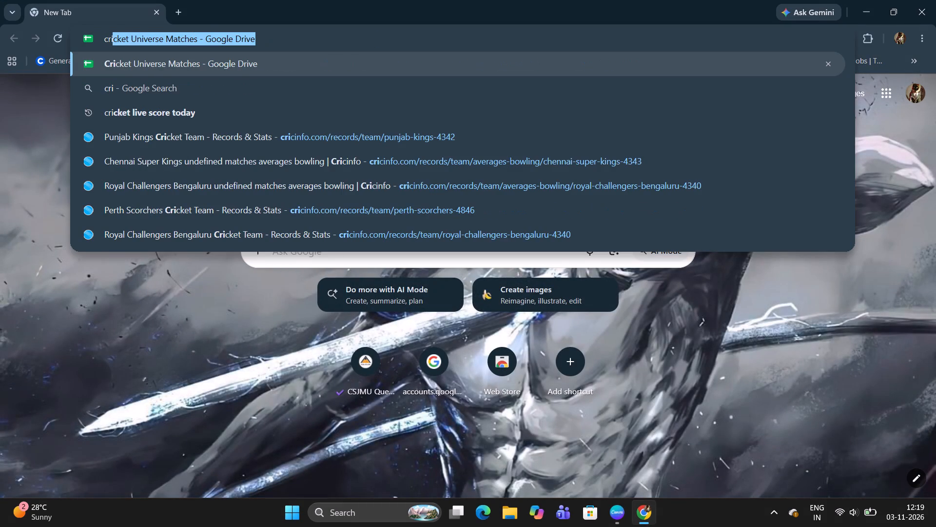
pyautogui.press('Return')
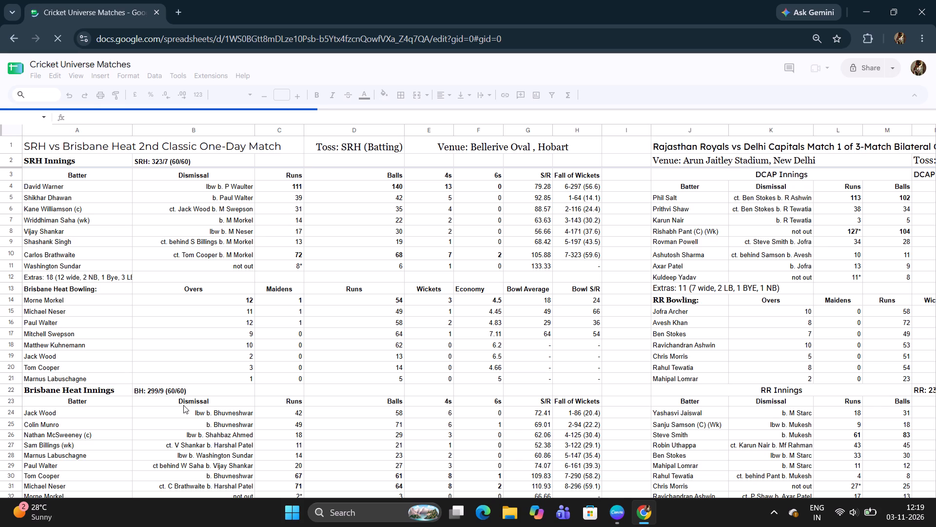
# Look through the match scorecards on Sheet1, including the innings, phase chart and bowling tables of Super-30 Bilateral Series Match 3.
pyautogui.scroll(-1, 183, 405)
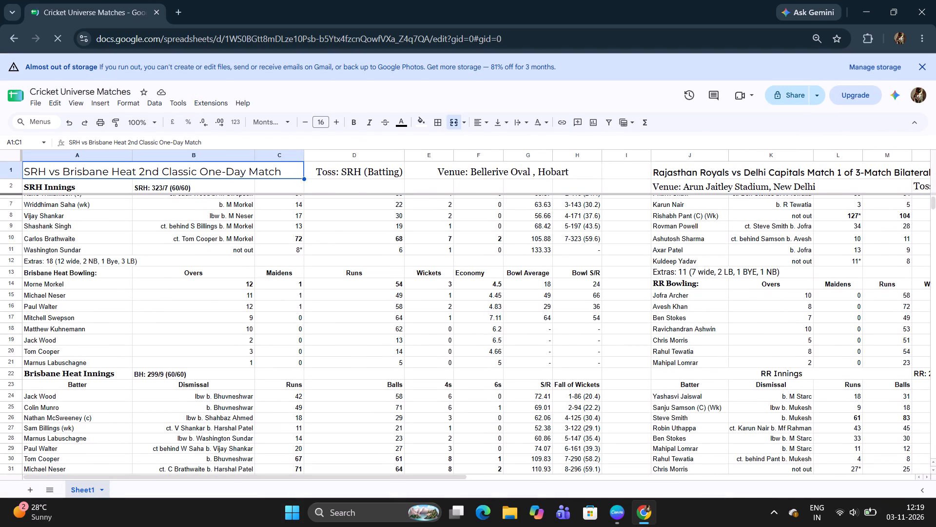
pyautogui.hscroll(-6, 423, 191)
pyautogui.hscroll(-13, 903, 209)
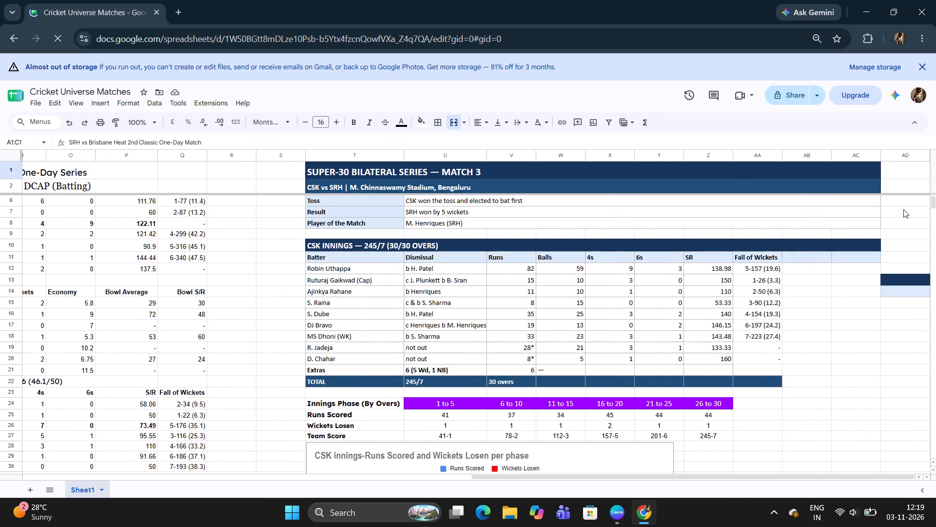
pyautogui.hscroll(-3, 903, 209)
pyautogui.scroll(6, 890, 291)
pyautogui.hscroll(-5, 890, 291)
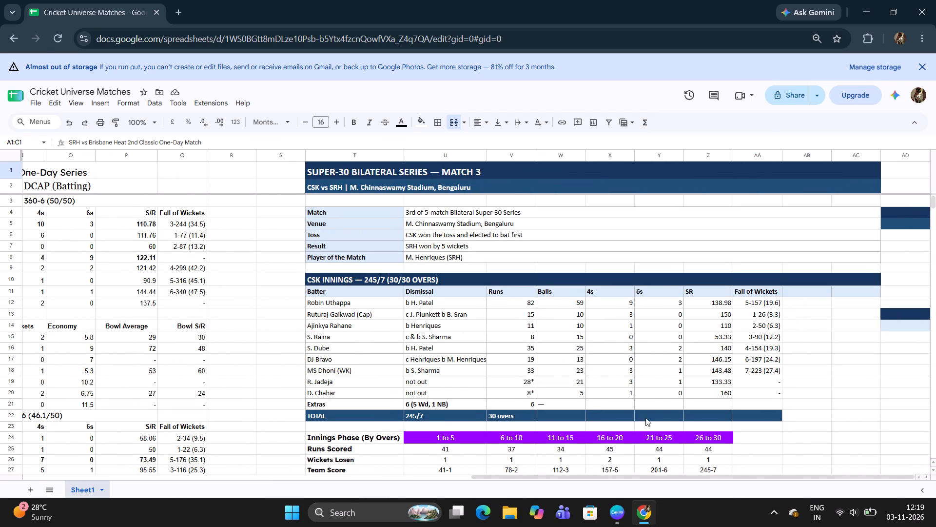
pyautogui.moveTo(524, 475); pyautogui.dragTo(660, 460)
pyautogui.moveTo(931, 153); pyautogui.dragTo(935, 159)
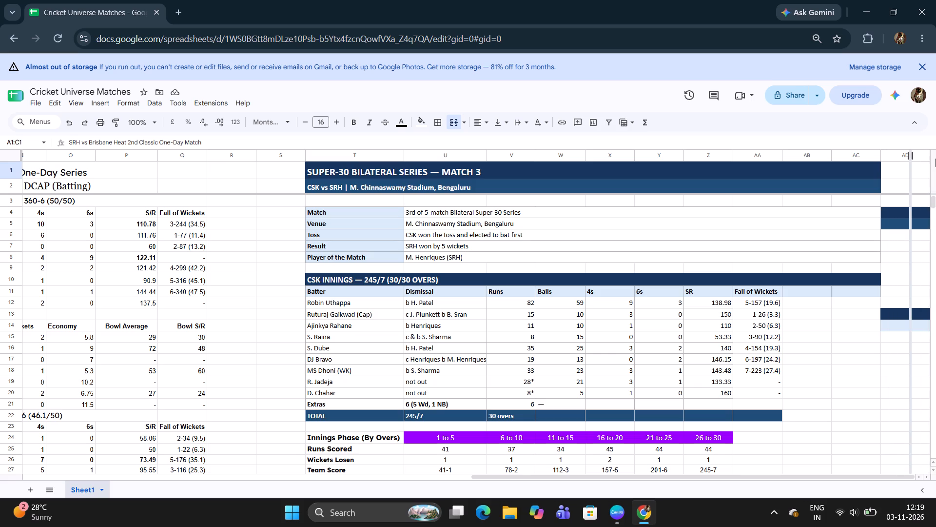
pyautogui.moveTo(935, 159); pyautogui.dragTo(935, 160)
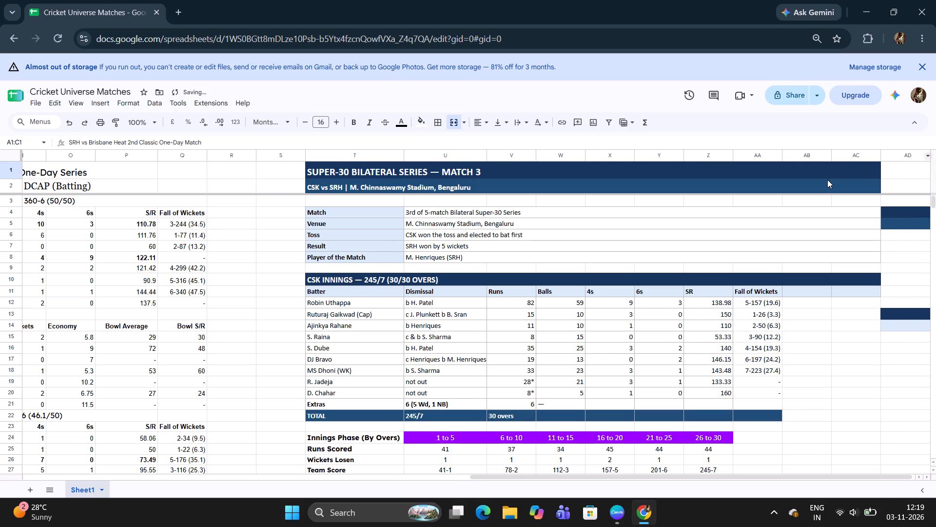
pyautogui.hscroll(-4, 827, 180)
pyautogui.scroll(-1, 827, 180)
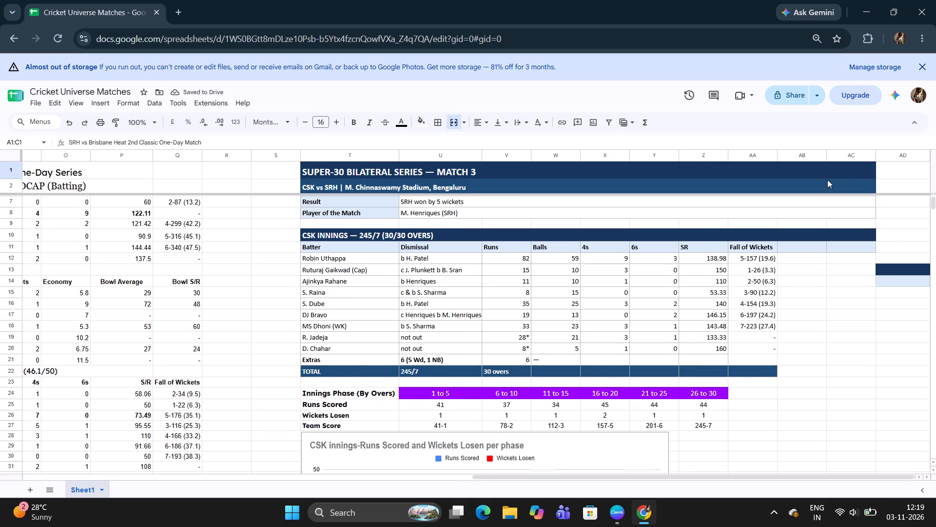
pyautogui.scroll(-3, 827, 180)
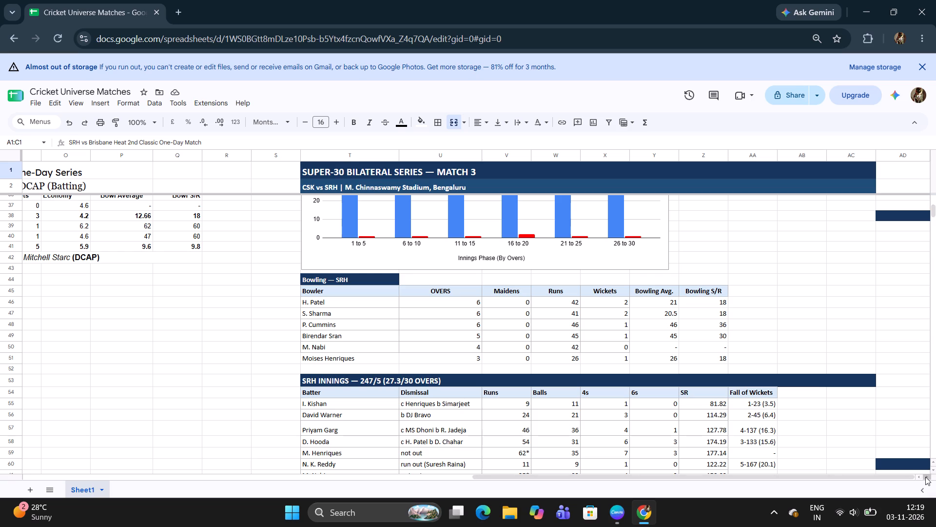
# Look through the remaining match scorecards on Sheet1, including the KKR bowling table and the CSK vs RCB Tri-Series Final.
pyautogui.click(925, 477)
pyautogui.tripleClick(925, 477)
pyautogui.doubleClick(925, 477)
pyautogui.scroll(-10, 678, 366)
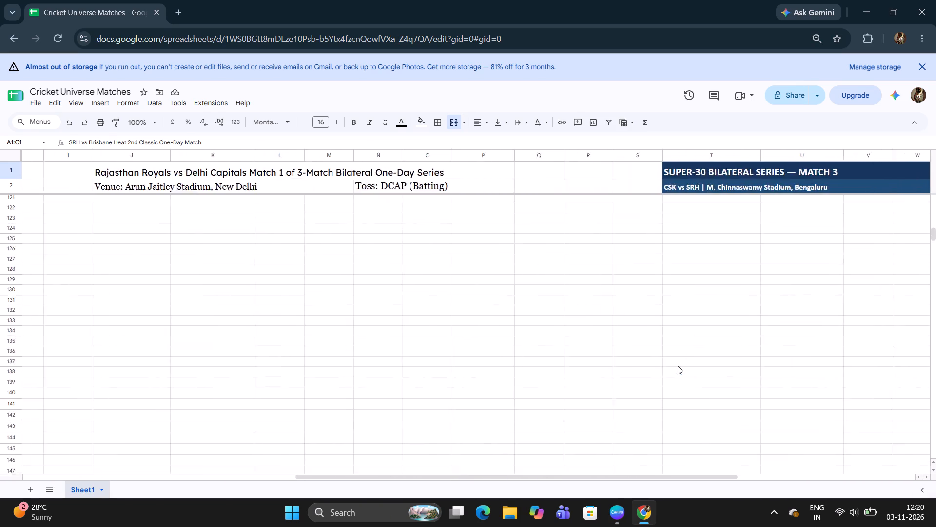
pyautogui.scroll(-12, 678, 366)
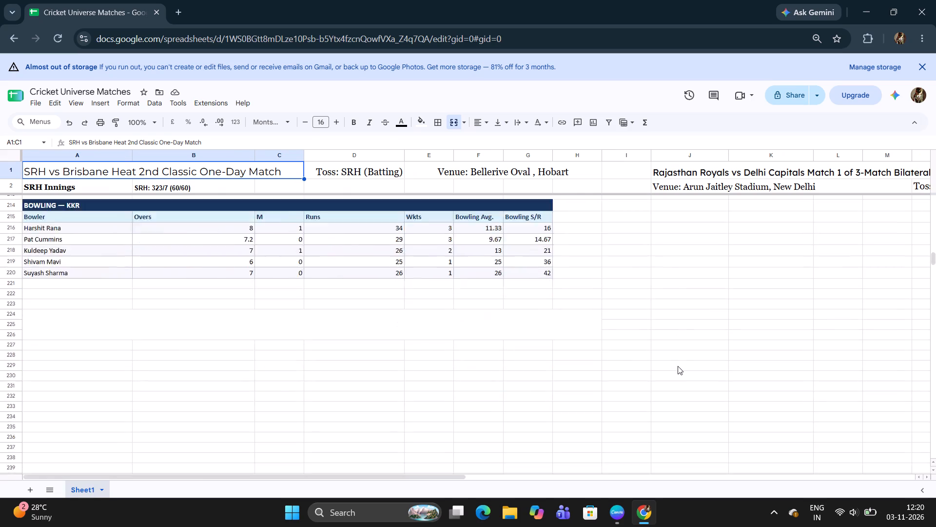
pyautogui.scroll(-9, 678, 366)
pyautogui.scroll(3, 678, 366)
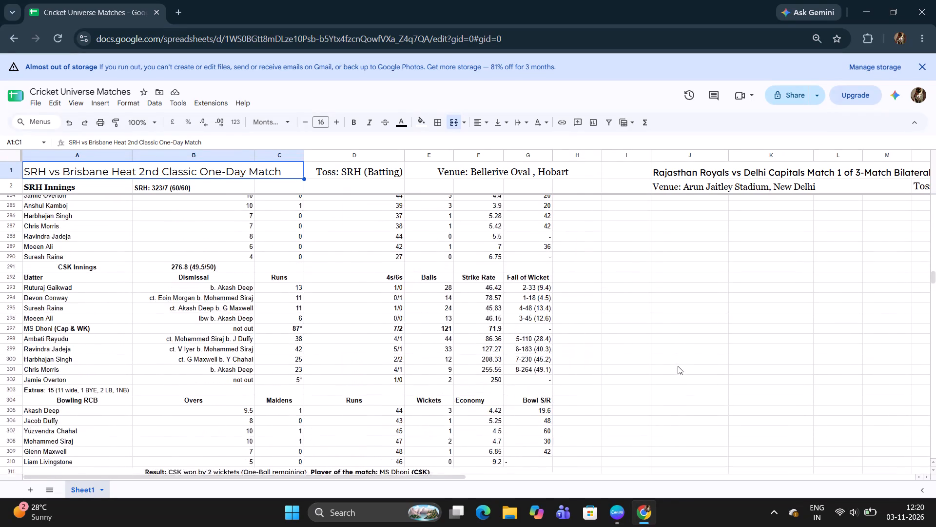
pyautogui.scroll(9, 678, 366)
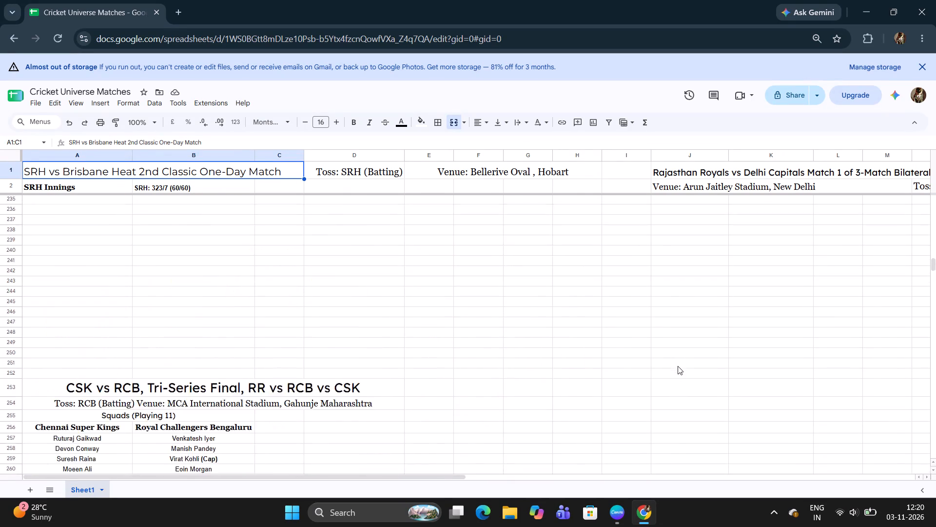
pyautogui.scroll(20, 678, 366)
pyautogui.scroll(4, 678, 366)
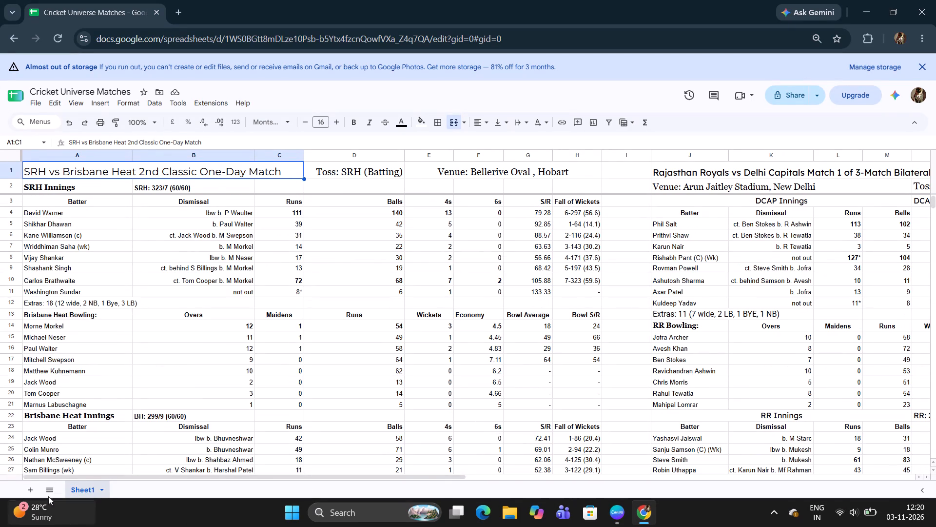
# Add a new blank sheet to the Cricket Universe Matches spreadsheet.
pyautogui.click(29, 491)
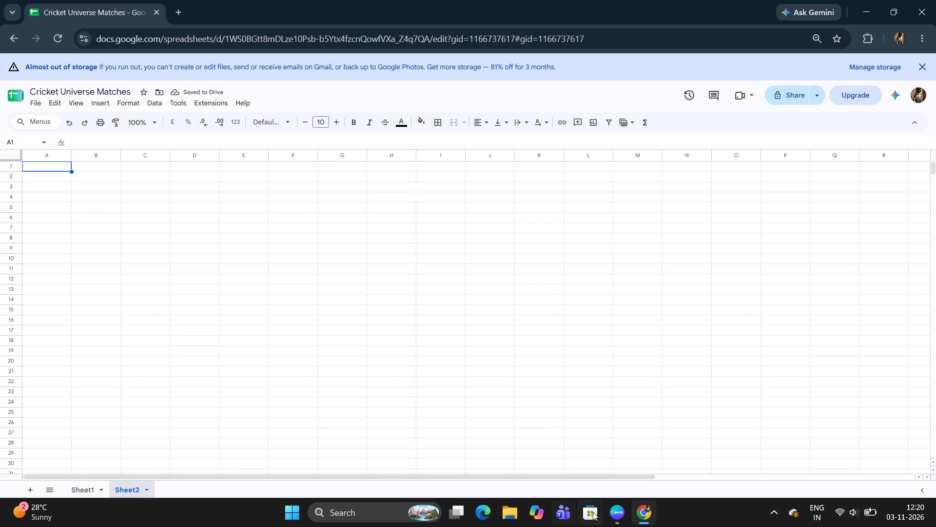
# Search the computer for WhatsApp and launch the app.
pyautogui.click(300, 518)
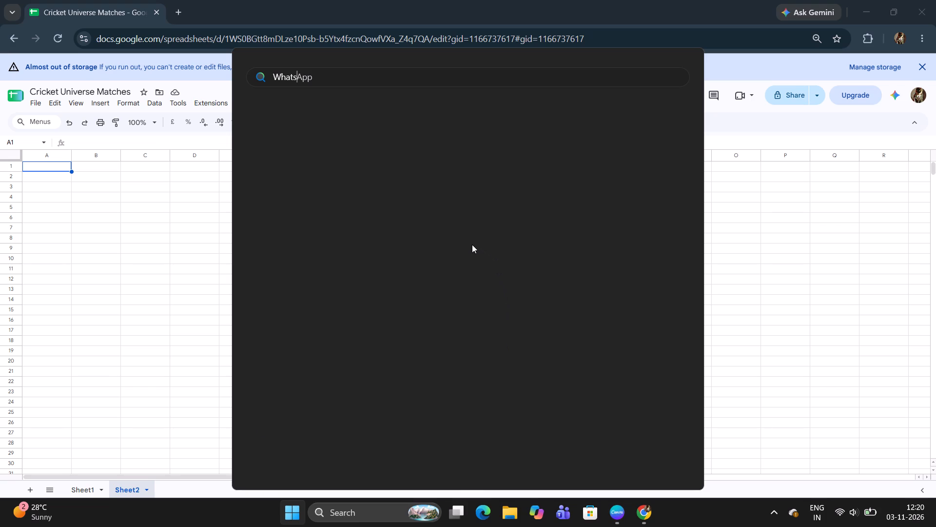
pyautogui.click(493, 254)
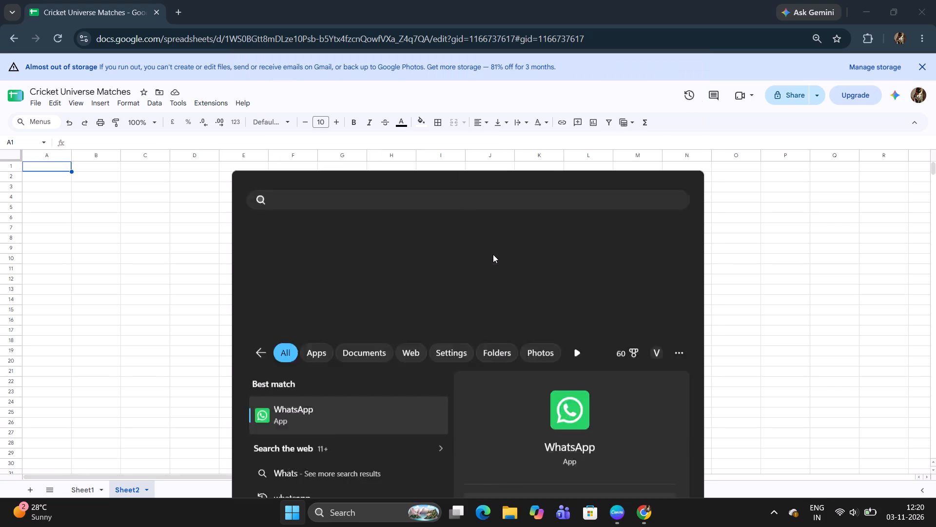
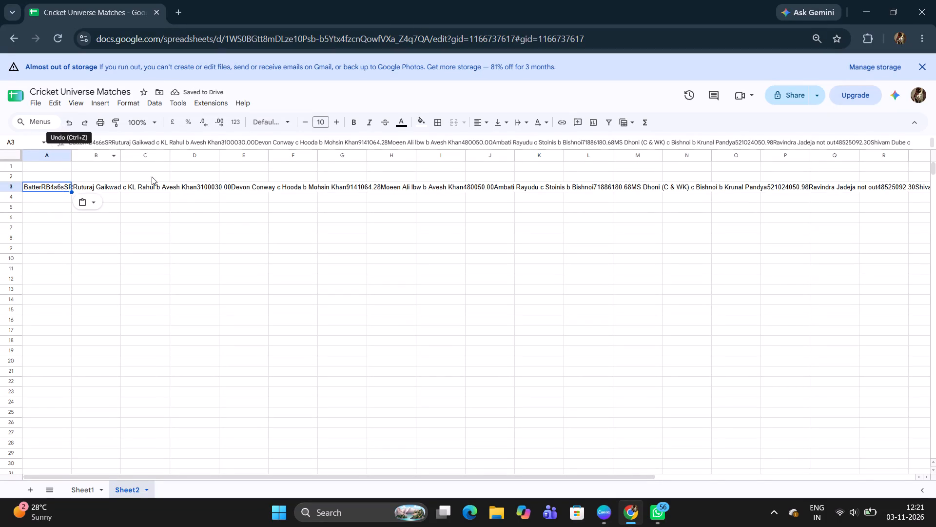
# Undo the paste of the batting scorecard text in cell A3 of Sheet2.
pyautogui.click(72, 121)
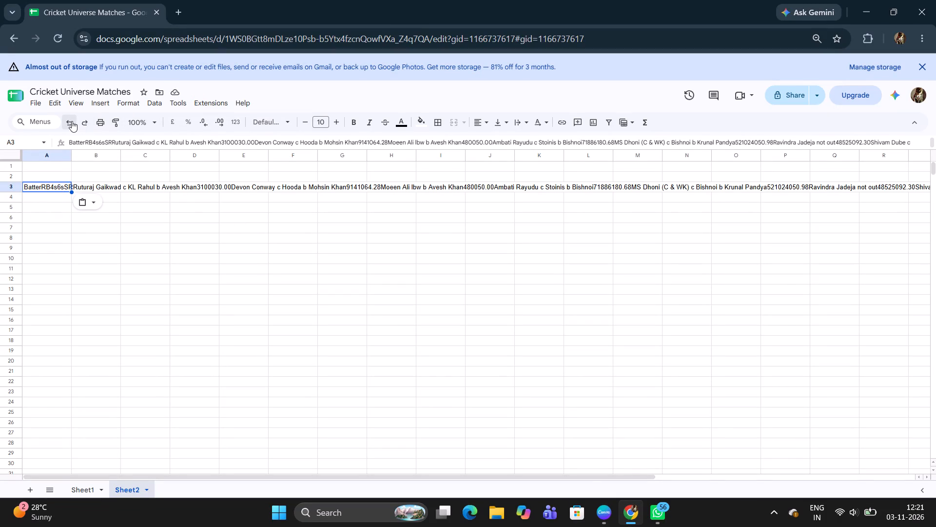
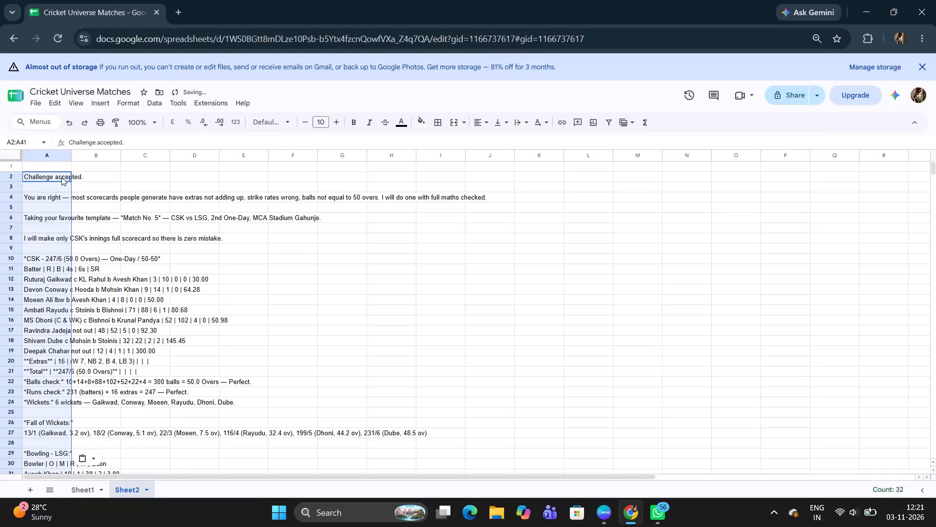
# Check the pasted CSK innings and LSG bowling text on Sheet2, and undo the paste.
pyautogui.scroll(-2, 188, 243)
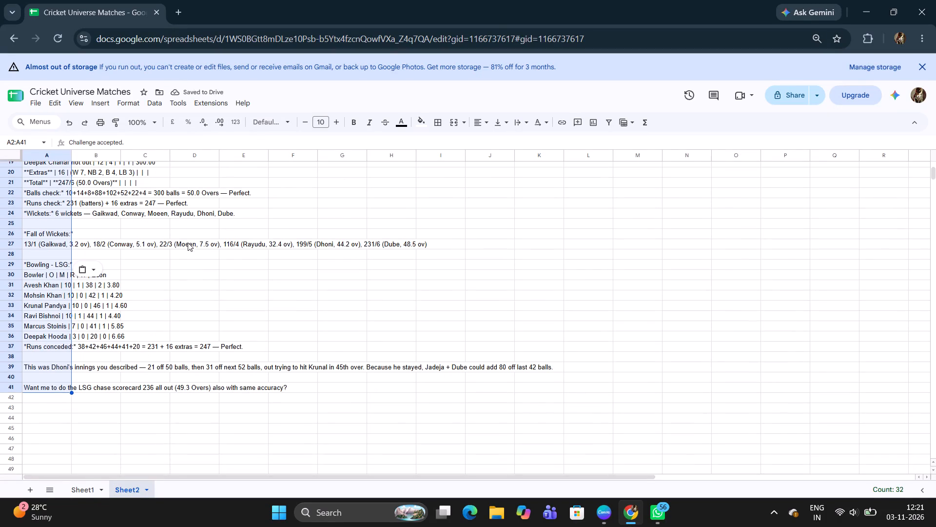
pyautogui.click(251, 334)
pyautogui.scroll(1, 251, 334)
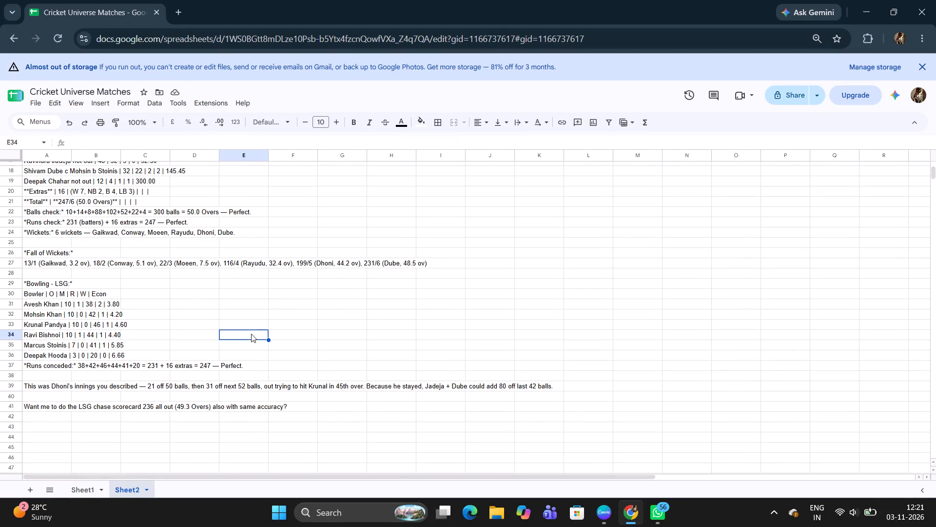
pyautogui.scroll(3, 251, 334)
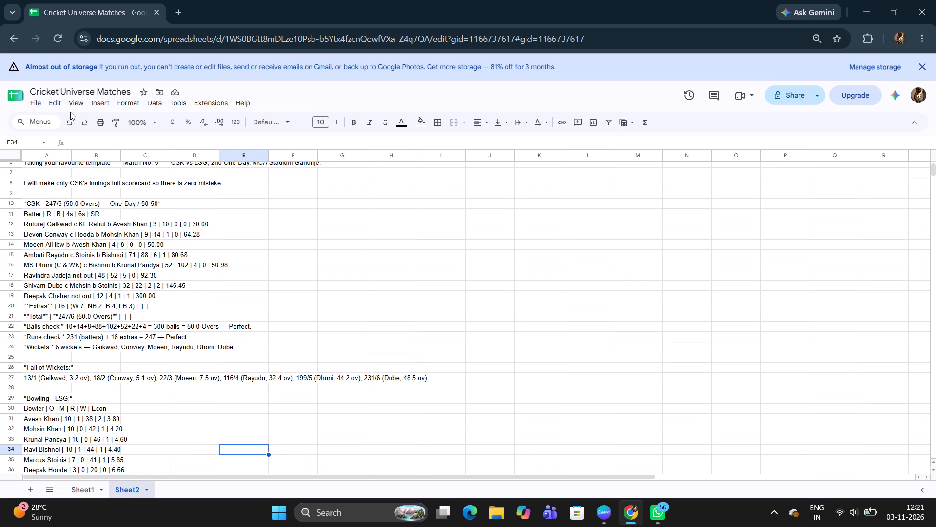
pyautogui.click(72, 128)
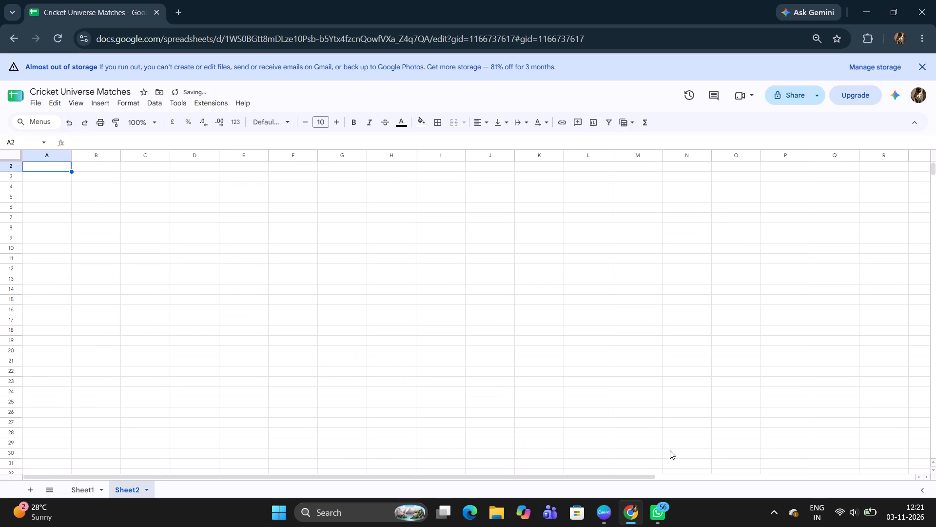
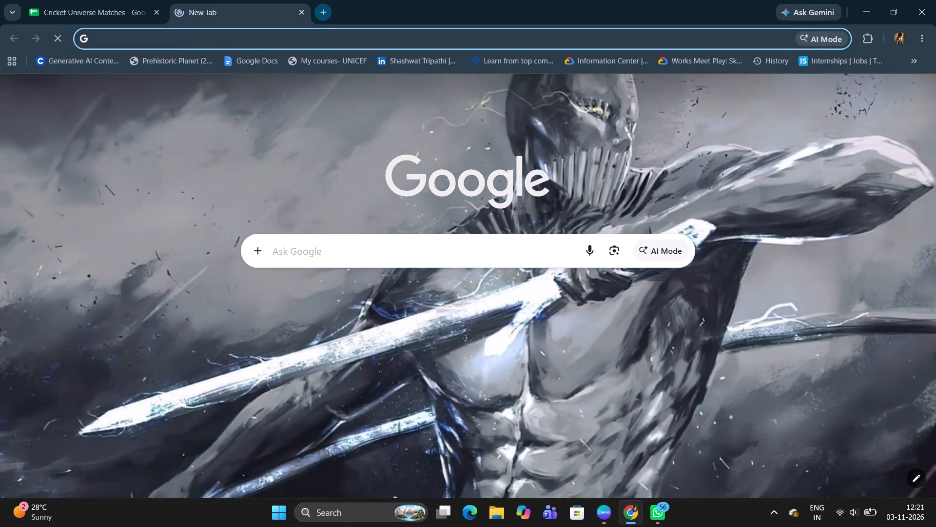
# Open the Google Docs home page in the new tab and look through the recent documents.
pyautogui.press('Return')
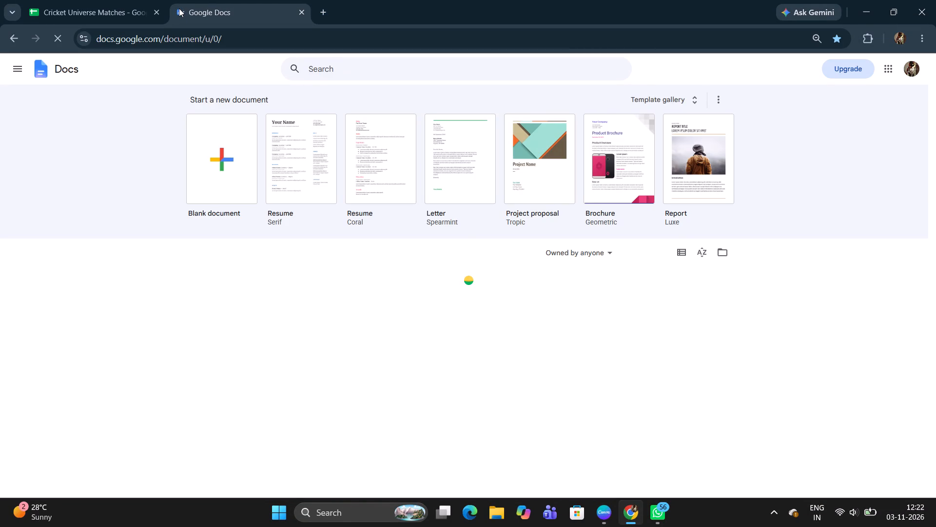
pyautogui.scroll(-1, 48, 294)
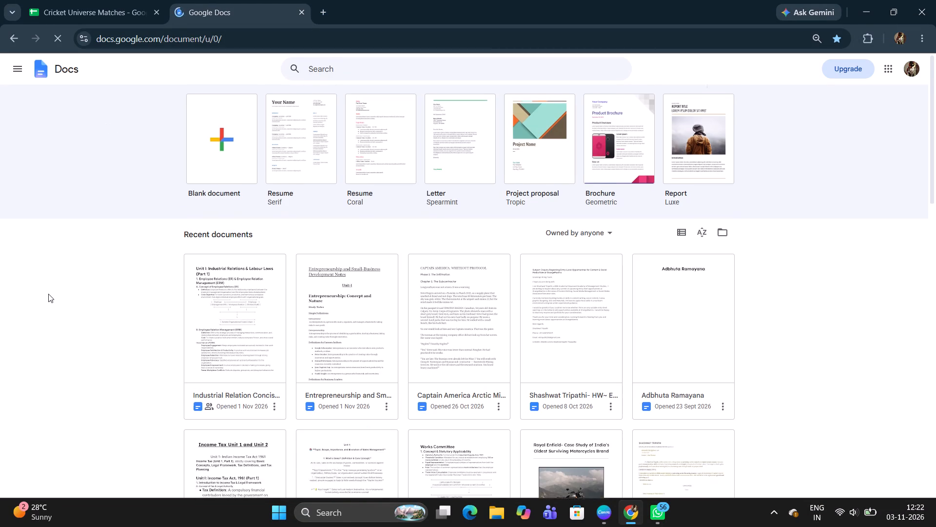
pyautogui.scroll(-1, 48, 294)
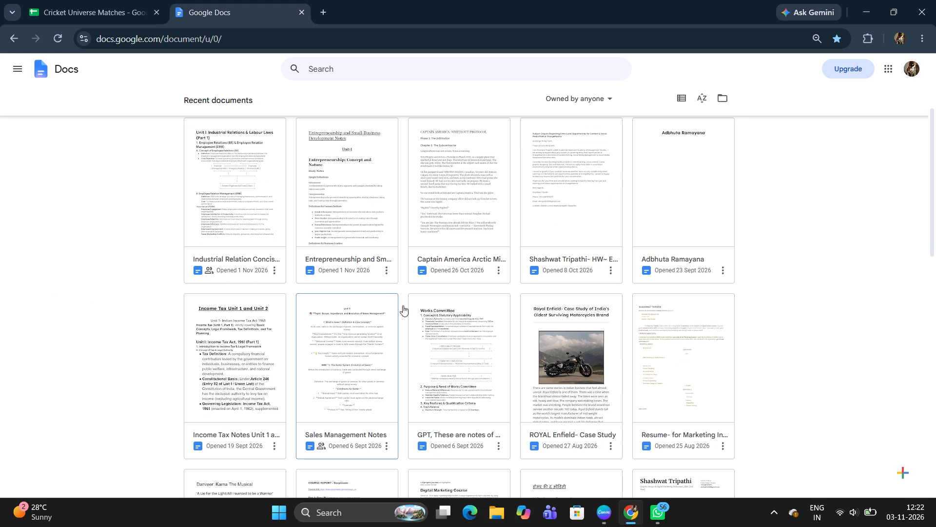
# Open the Income Tax Notes Unit 1 and Unit 2 document from the recent Google Docs files.
pyautogui.scroll(-1, 445, 336)
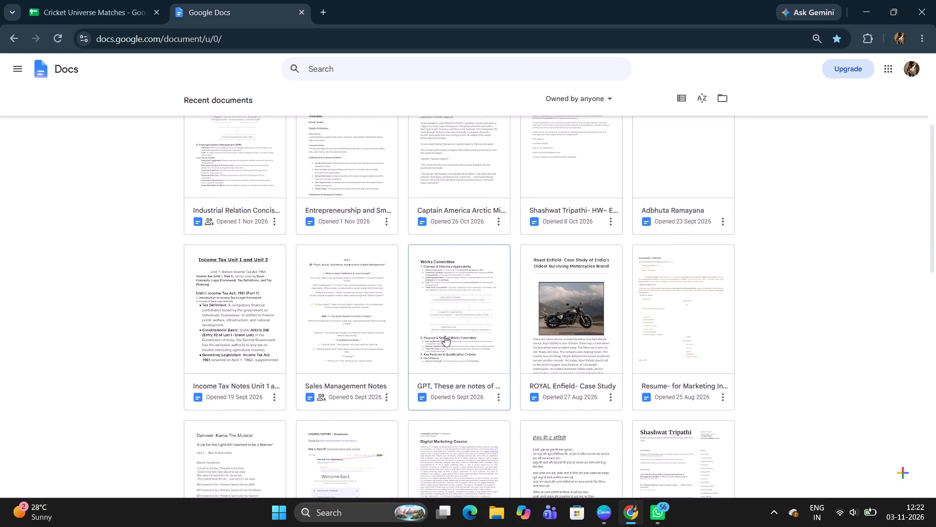
pyautogui.scroll(-1, 445, 336)
pyautogui.click(249, 320)
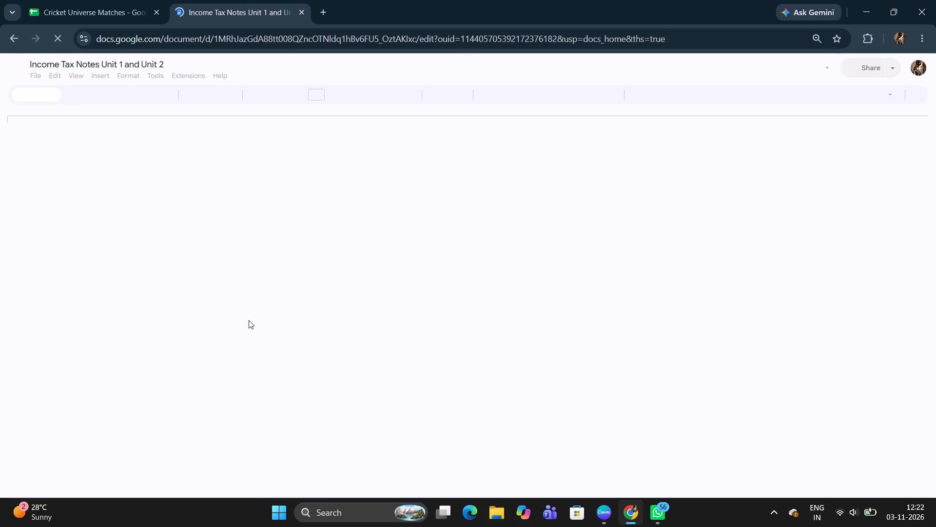
# Add a new document tab and paste the copied CSK vs LSG scorecard text into it.
pyautogui.scroll(-2, 395, 336)
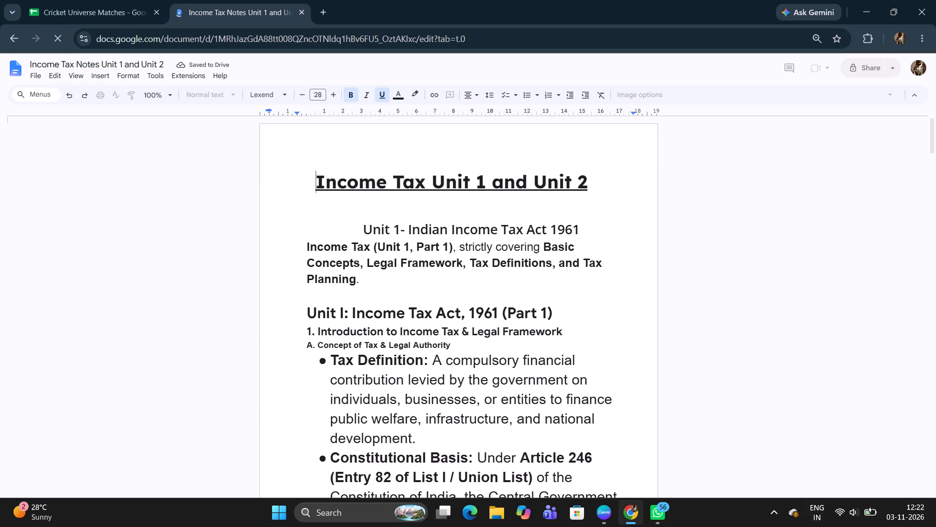
pyautogui.scroll(-20, 395, 336)
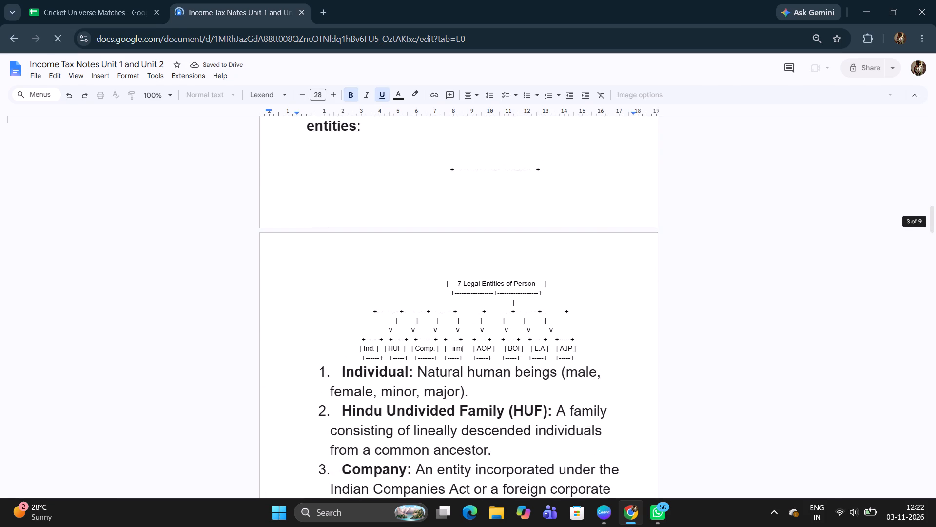
pyautogui.scroll(-8, 395, 336)
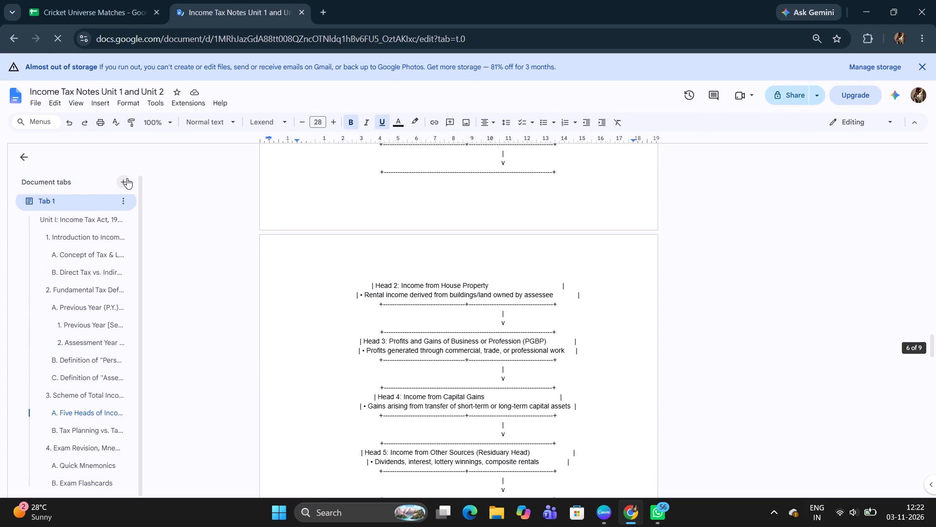
pyautogui.click(127, 178)
pyautogui.hotkey('ctrl', 'v')
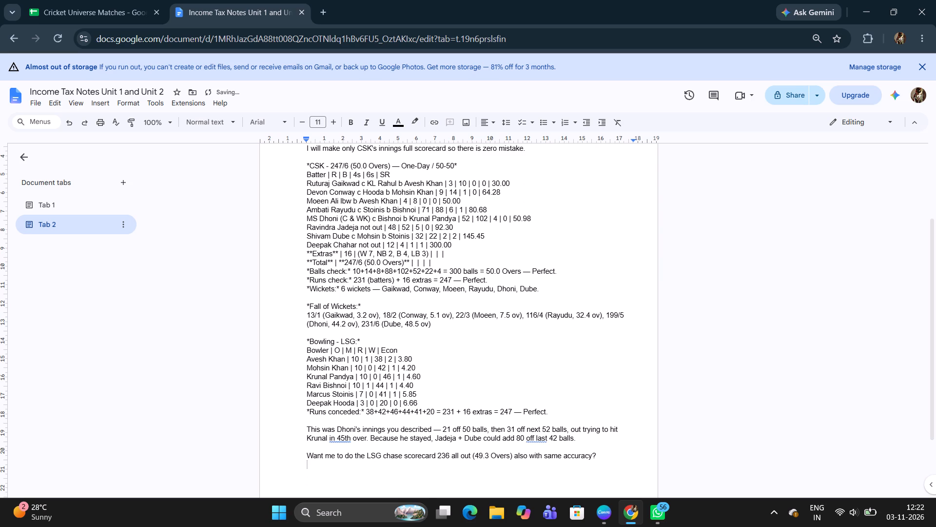
pyautogui.scroll(3, 364, 267)
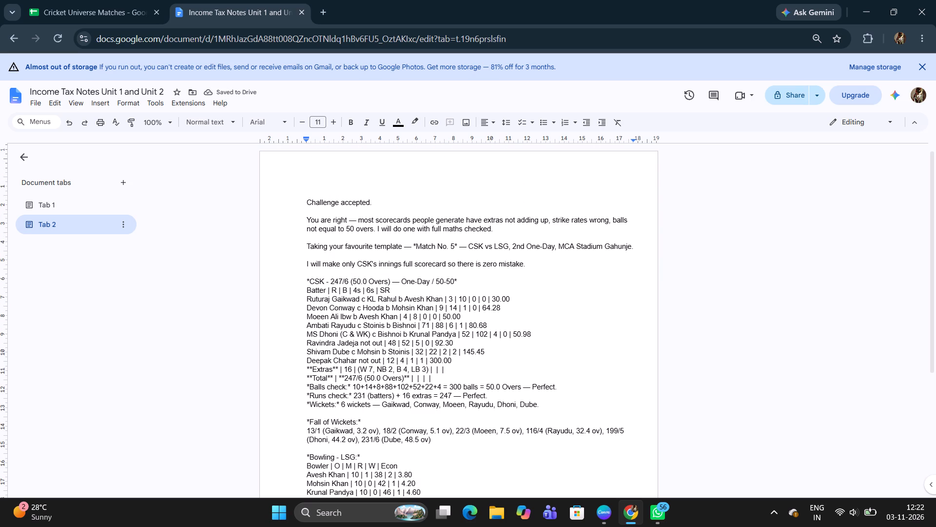
# Delete the opening "Challenge accepted." line and the "You are right" paragraph from the pasted text.
pyautogui.moveTo(378, 200); pyautogui.dragTo(286, 195)
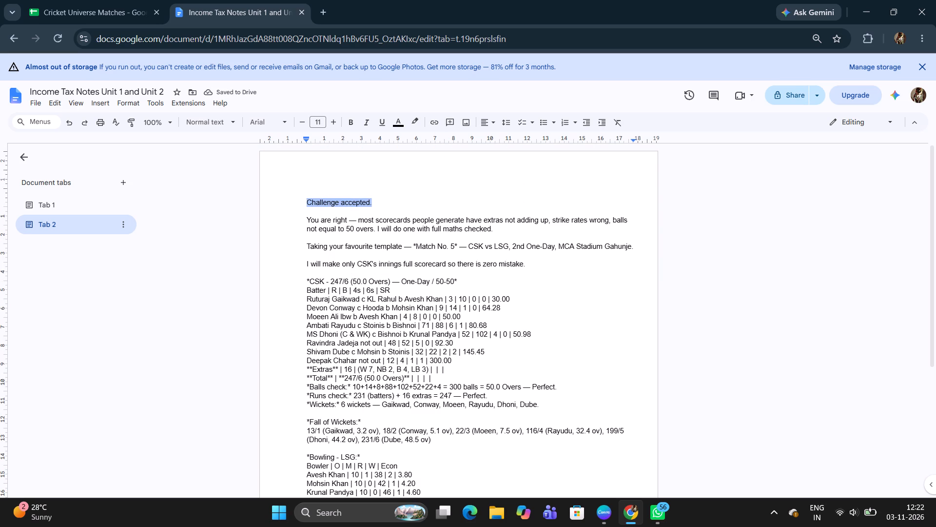
pyautogui.press('BackSpace')
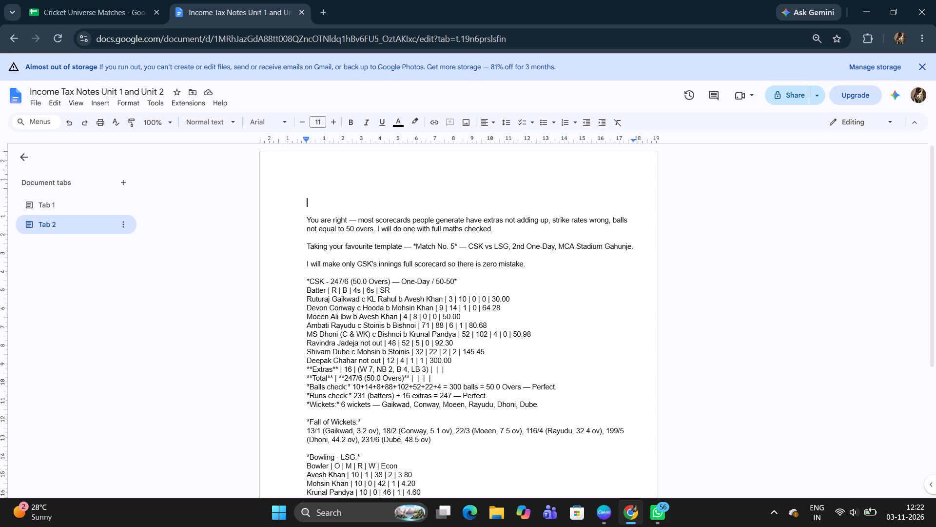
pyautogui.moveTo(528, 228); pyautogui.dragTo(307, 214)
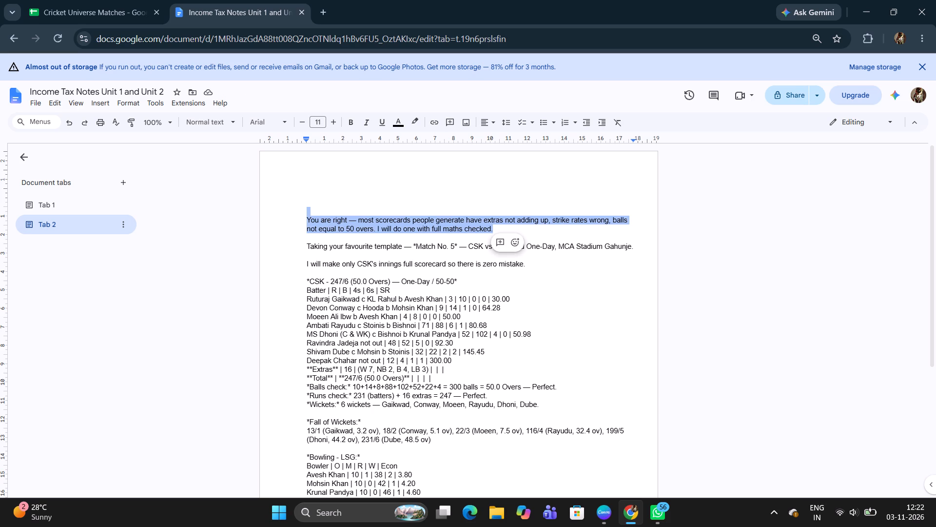
pyautogui.press('BackSpace')
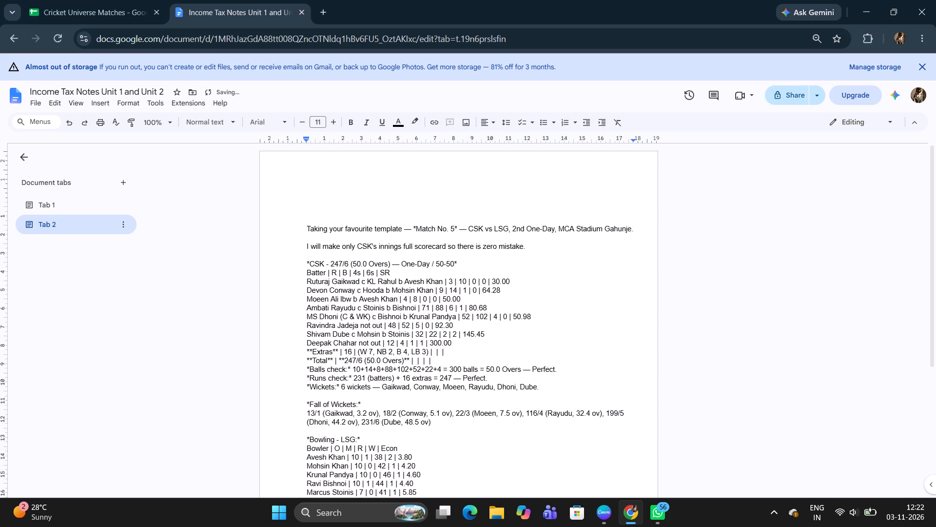
# Remove "— *Match No. 5*" from the "Taking your favourite template" line.
pyautogui.click(457, 231)
pyautogui.press('BackSpace')
pyautogui.press('BackSpace')
pyautogui.press('BackSpace')
pyautogui.press('BackSpace')
pyautogui.press('BackSpace')
pyautogui.press('BackSpace')
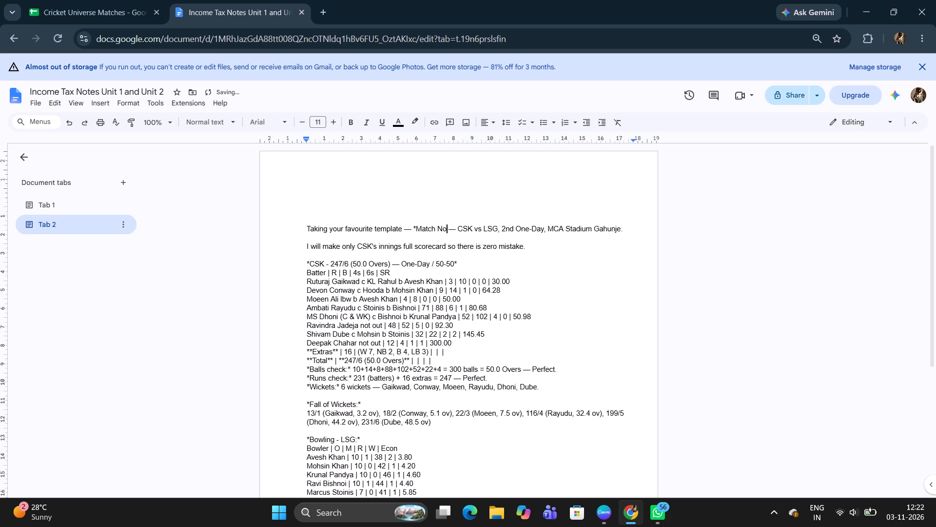
pyautogui.press('BackSpace')
pyautogui.press('BackSpace')
pyautogui.press('BackSpace')
pyautogui.press('BackSpace')
pyautogui.press('BackSpace')
pyautogui.press('BackSpace')
pyautogui.press('BackSpace')
pyautogui.press('BackSpace')
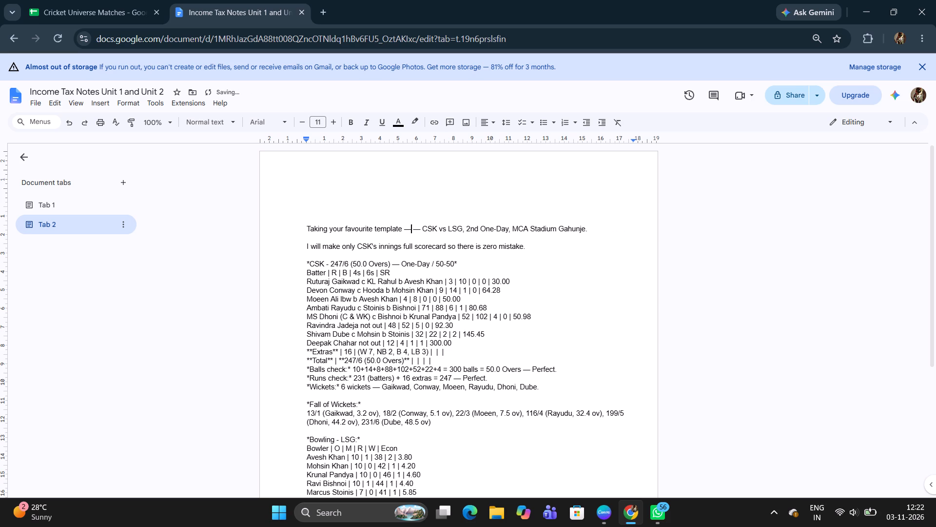
pyautogui.press('BackSpace')
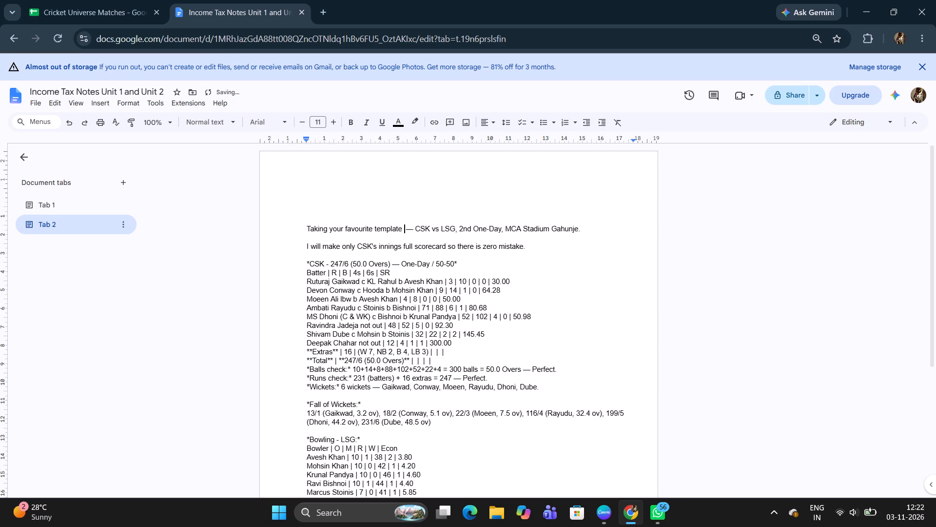
# Delete the sentence "I will make only CSK's innings full scorecard so there is zero mistake.".
pyautogui.moveTo(525, 247); pyautogui.dragTo(296, 248)
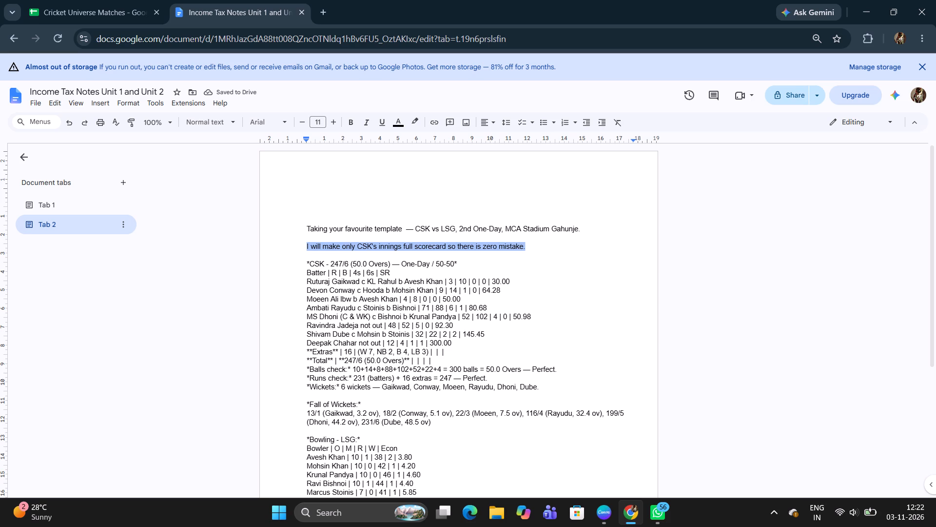
pyautogui.moveTo(296, 248); pyautogui.dragTo(296, 248)
pyautogui.press('BackSpace')
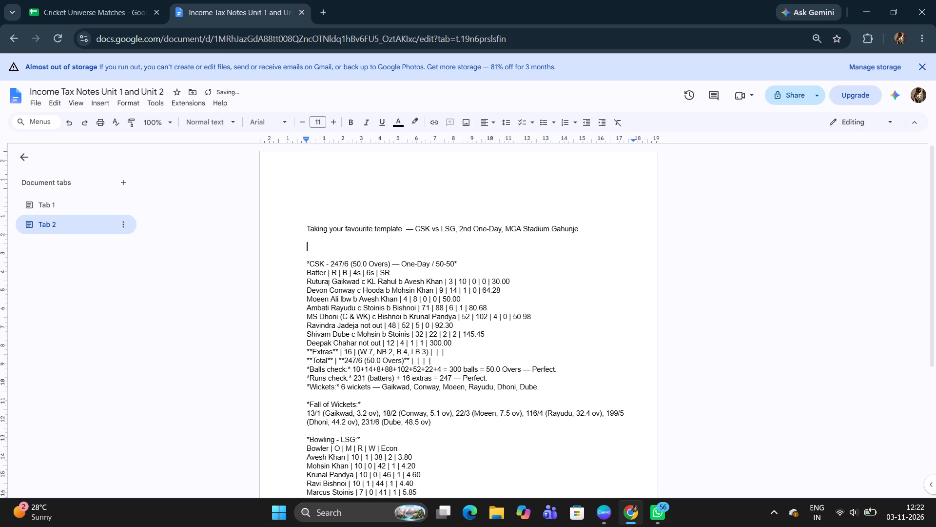
# Accept the grammar suggestions "in the 45th" and "off the last" in the paragraph about Dhoni's innings.
pyautogui.scroll(-1, 563, 290)
pyautogui.scroll(1, 563, 290)
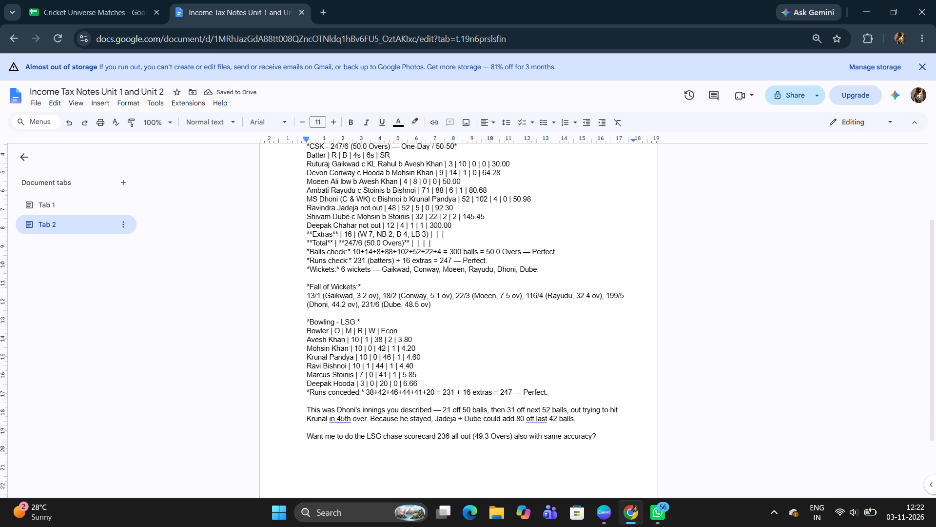
pyautogui.click(338, 420)
pyautogui.click(358, 401)
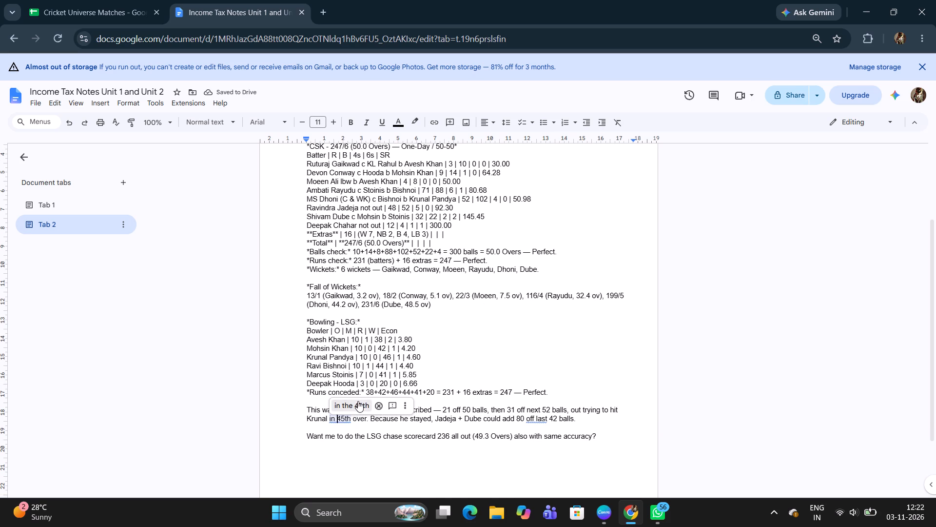
pyautogui.click(552, 419)
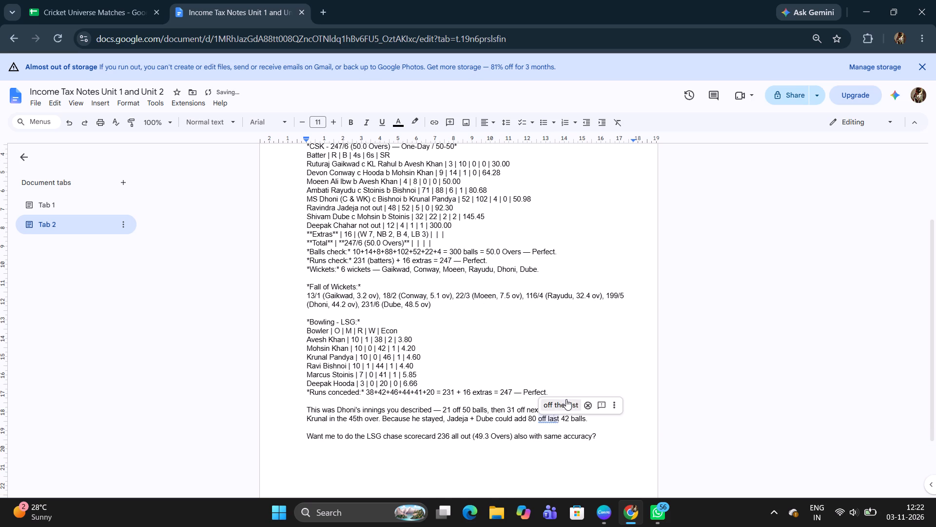
pyautogui.click(566, 399)
# Remove the words "Taking your favourite template —" so the heading line starts with "CSK vs LSG, 2nd One-Day".
pyautogui.scroll(1, 685, 358)
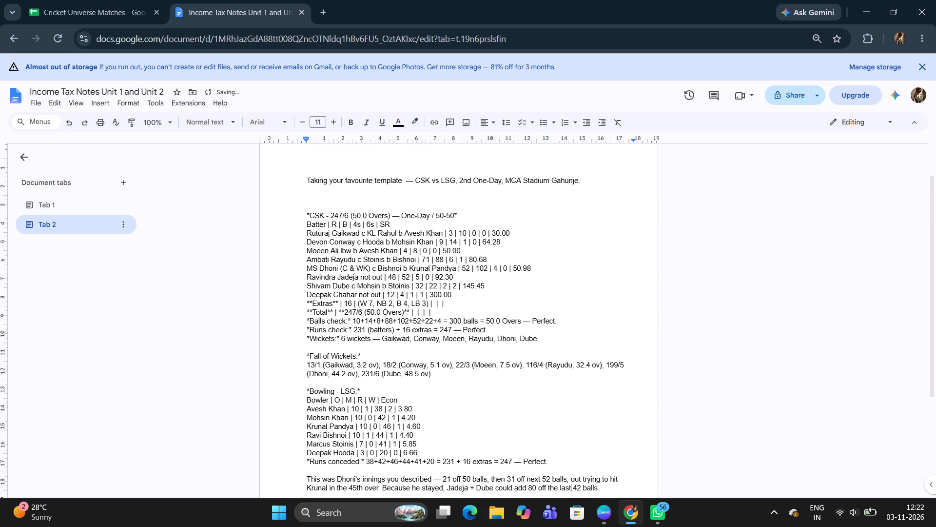
pyautogui.click(404, 183)
pyautogui.press('Right')
pyautogui.press('Right')
pyautogui.press('BackSpace')
pyautogui.press('BackSpace')
pyautogui.press('BackSpace')
pyautogui.press('BackSpace')
pyautogui.press('BackSpace')
pyautogui.press('BackSpace')
pyautogui.press('BackSpace')
pyautogui.press('BackSpace')
pyautogui.press('BackSpace')
pyautogui.press('BackSpace')
pyautogui.press('BackSpace')
pyautogui.press('BackSpace')
pyautogui.press('BackSpace')
pyautogui.press('BackSpace')
pyautogui.press('BackSpace')
pyautogui.press('BackSpace')
pyautogui.press('BackSpace')
pyautogui.press('BackSpace')
pyautogui.press('BackSpace')
pyautogui.press('BackSpace')
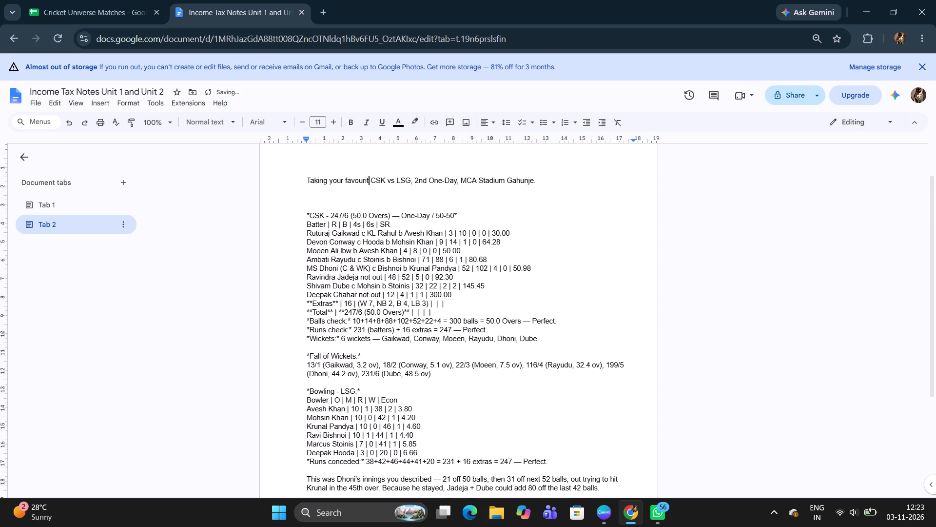
pyautogui.press('BackSpace')
pyautogui.press('BackSpace')
pyautogui.press('BackSpace')
pyautogui.press('BackSpace')
pyautogui.press('BackSpace')
pyautogui.press('BackSpace')
pyautogui.press('BackSpace')
pyautogui.press('BackSpace')
pyautogui.press('BackSpace')
pyautogui.press('BackSpace')
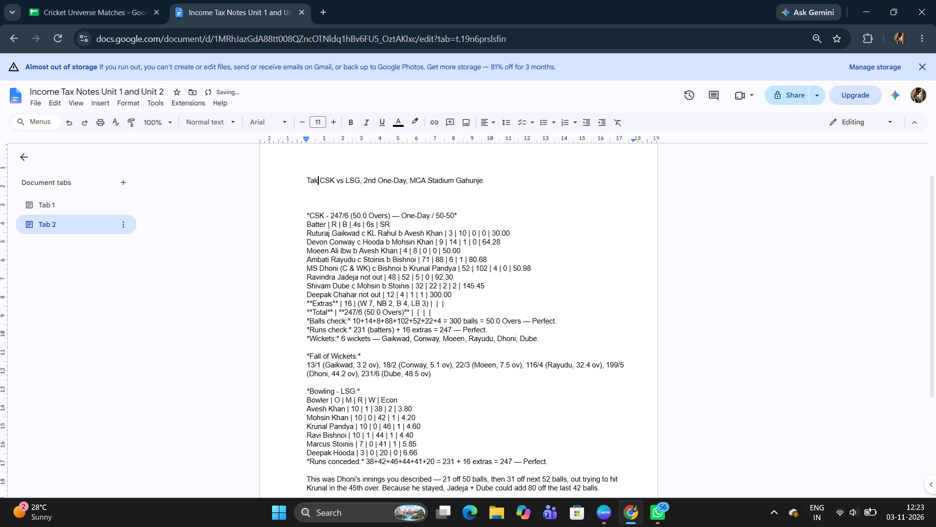
pyautogui.press('BackSpace')
pyautogui.press('BackSpace')
pyautogui.press('BackSpace')
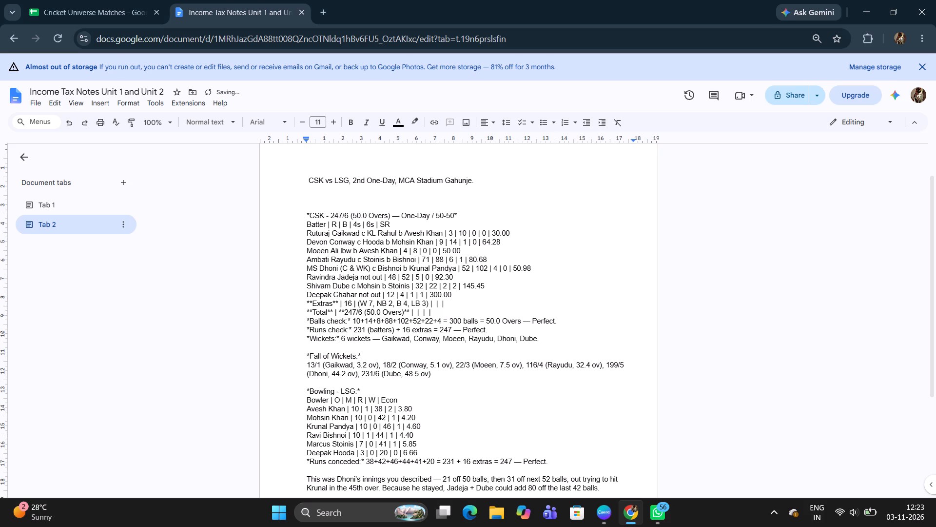
# Copy all the text from the CSK vs LSG heading line through the closing question about the LSG chase scorecard.
pyautogui.moveTo(307, 182); pyautogui.dragTo(382, 214)
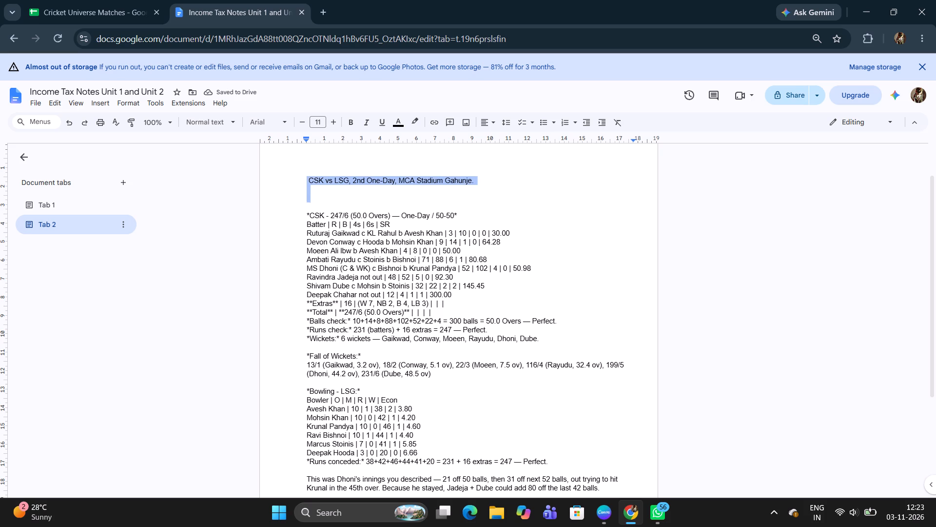
pyautogui.moveTo(382, 214); pyautogui.dragTo(615, 476)
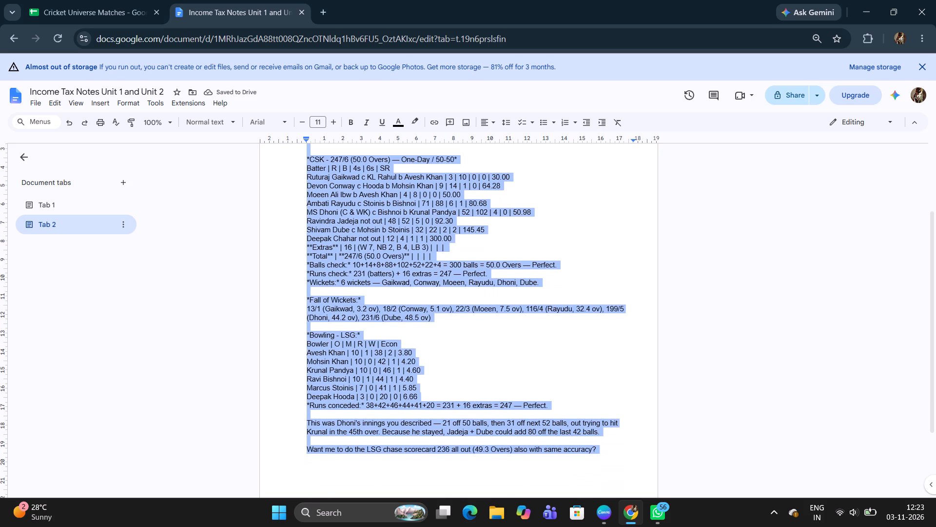
pyautogui.rightClick(337, 255)
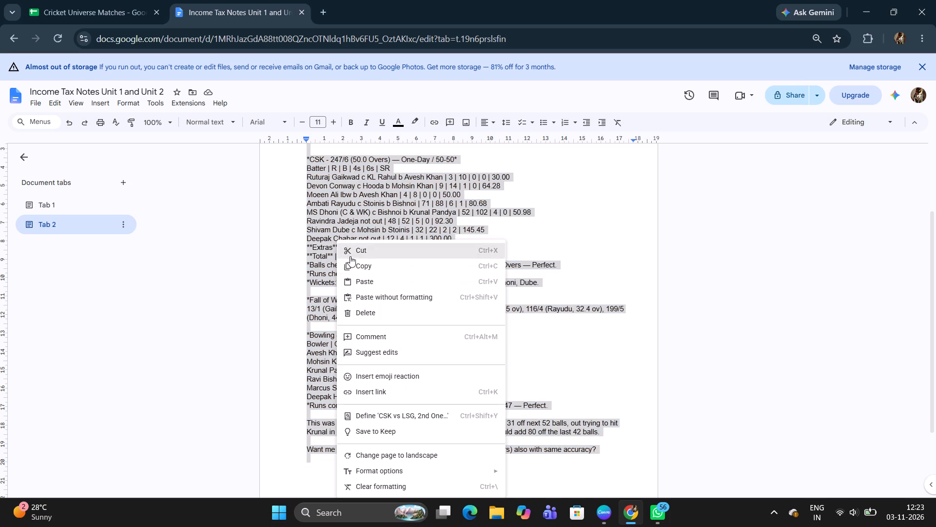
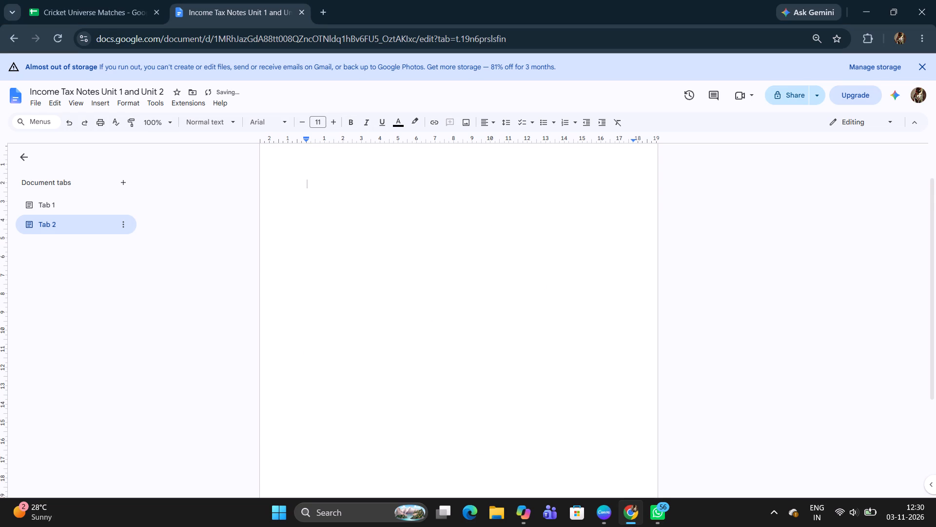
pyautogui.scroll(1, 608, 382)
# Set the font to Lexend Medium at size 16 and paste the copied scorecard into the empty Tab 2.
pyautogui.click(308, 203)
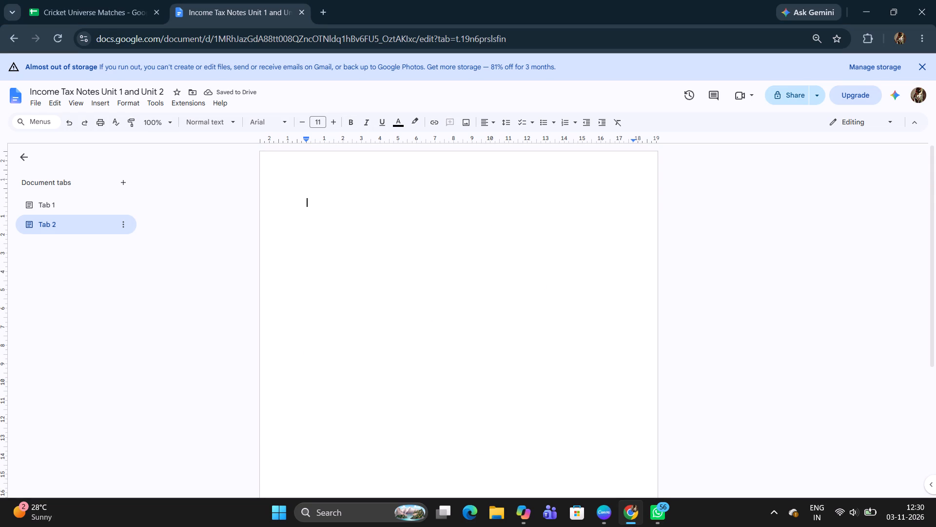
pyautogui.click(308, 203)
pyautogui.click(305, 187)
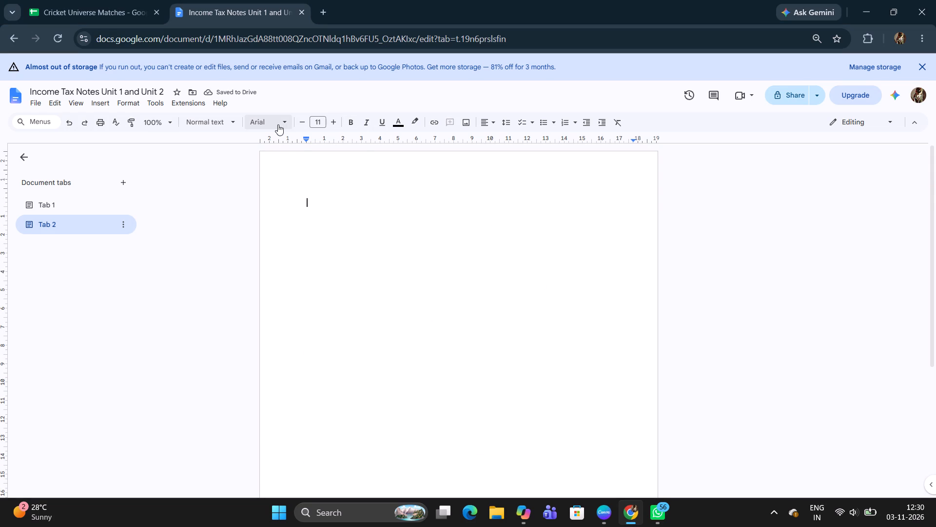
pyautogui.click(278, 124)
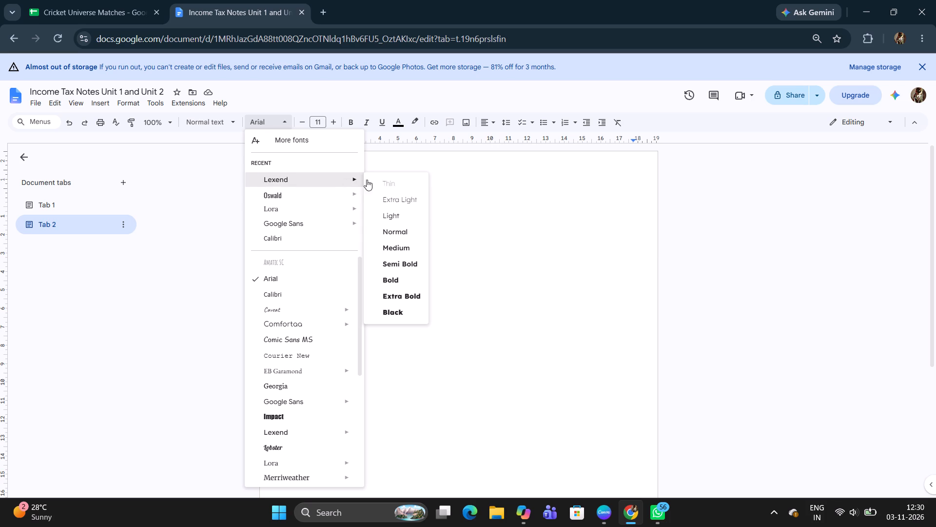
pyautogui.click(403, 246)
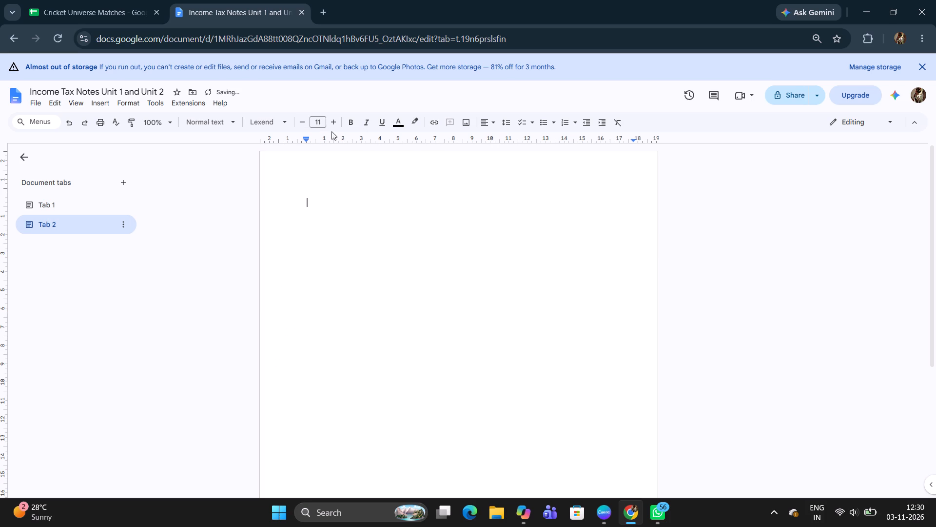
pyautogui.tripleClick(332, 117)
pyautogui.doubleClick(332, 117)
pyautogui.hotkey('ctrl', 'v')
# Delete the introductory "Perfect for Excel or Google Sheets" paragraph above the CSK Innings Scorecard heading.
pyautogui.scroll(2, 404, 263)
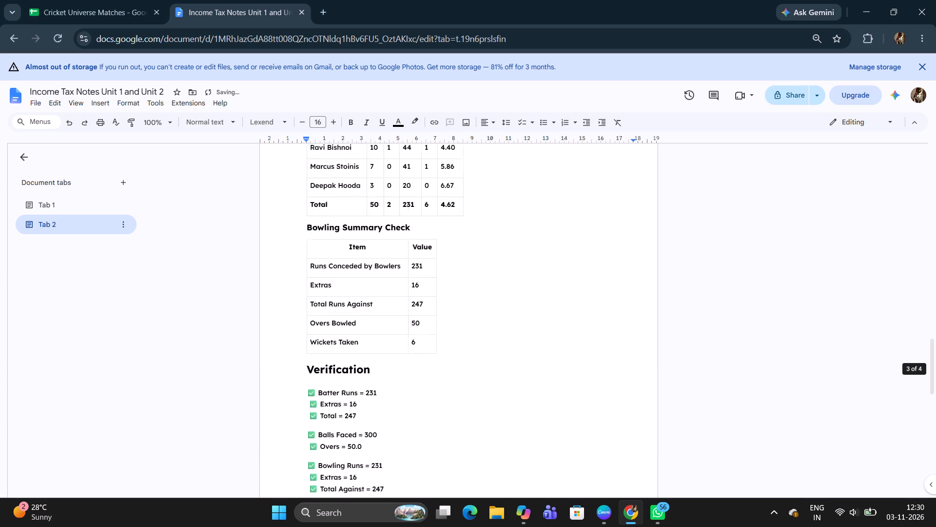
pyautogui.scroll(10, 404, 263)
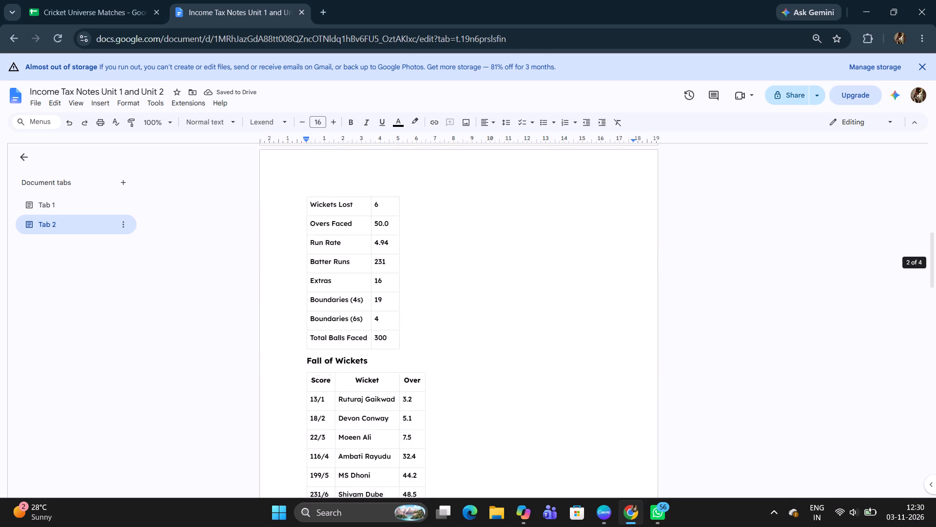
pyautogui.scroll(5, 404, 263)
pyautogui.scroll(2, 483, 232)
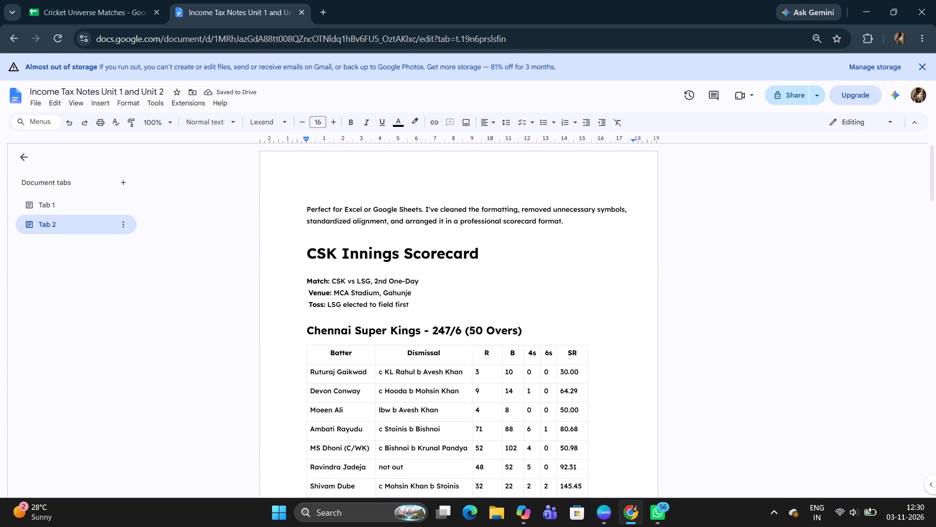
pyautogui.moveTo(583, 222); pyautogui.dragTo(306, 204)
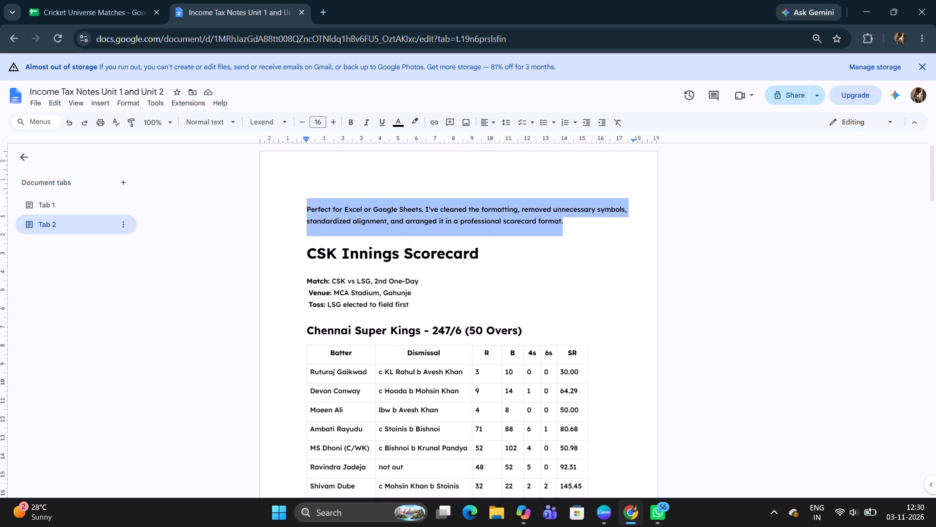
pyautogui.moveTo(306, 204); pyautogui.dragTo(287, 203)
pyautogui.press('BackSpace')
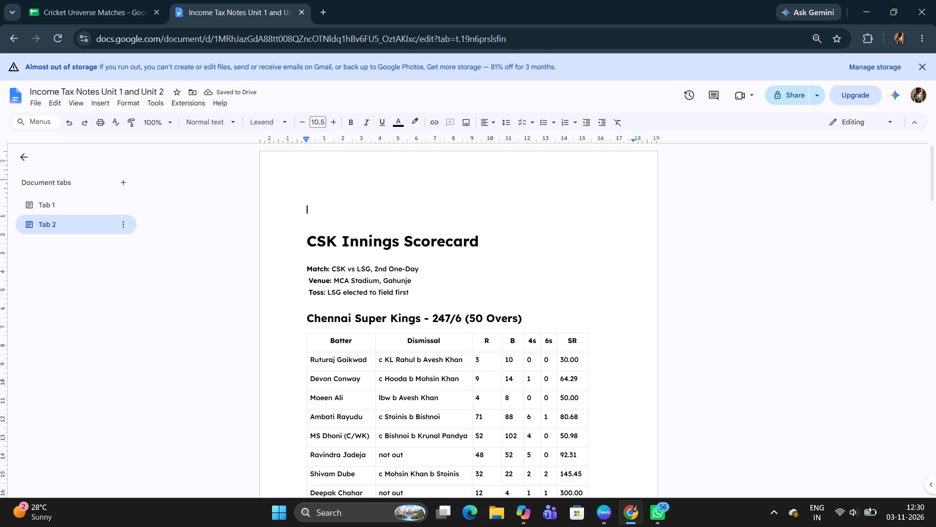
# Duplicate the CSK Innings Scorecard heading onto the blank line above it.
pyautogui.moveTo(496, 242); pyautogui.dragTo(302, 231)
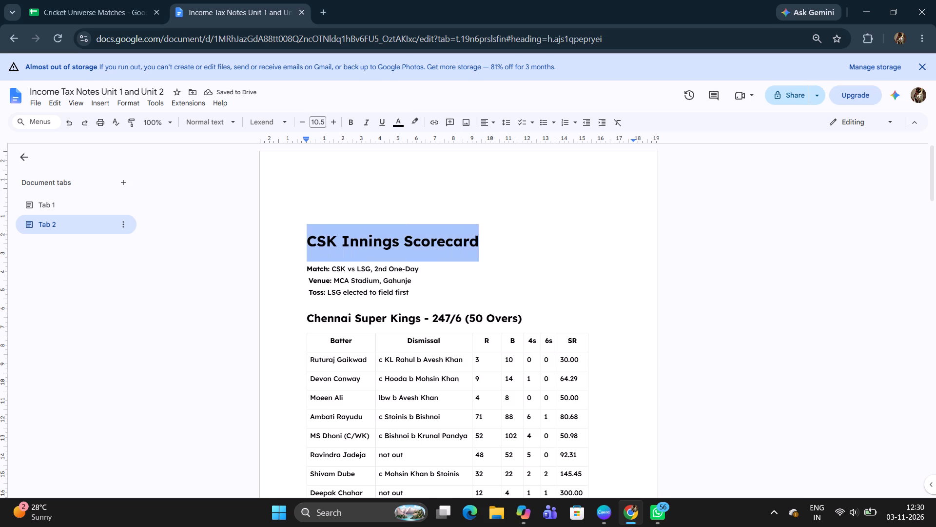
pyautogui.moveTo(302, 231); pyautogui.dragTo(293, 233)
pyautogui.rightClick(343, 252)
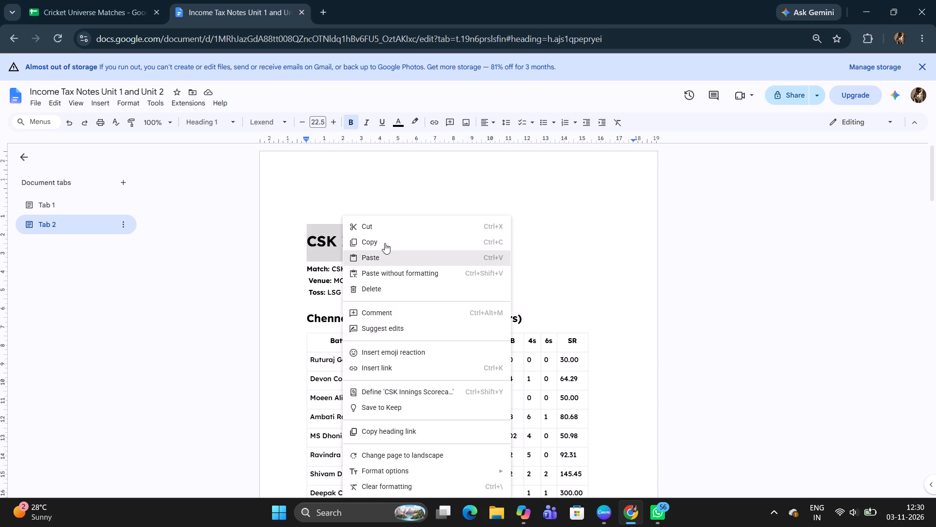
pyautogui.click(402, 243)
pyautogui.click(309, 183)
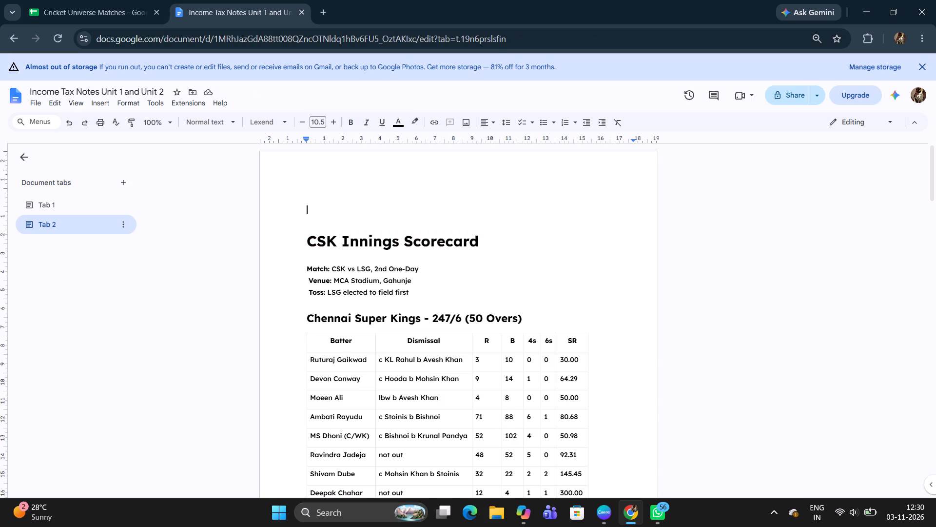
pyautogui.hotkey('ctrl', 'v')
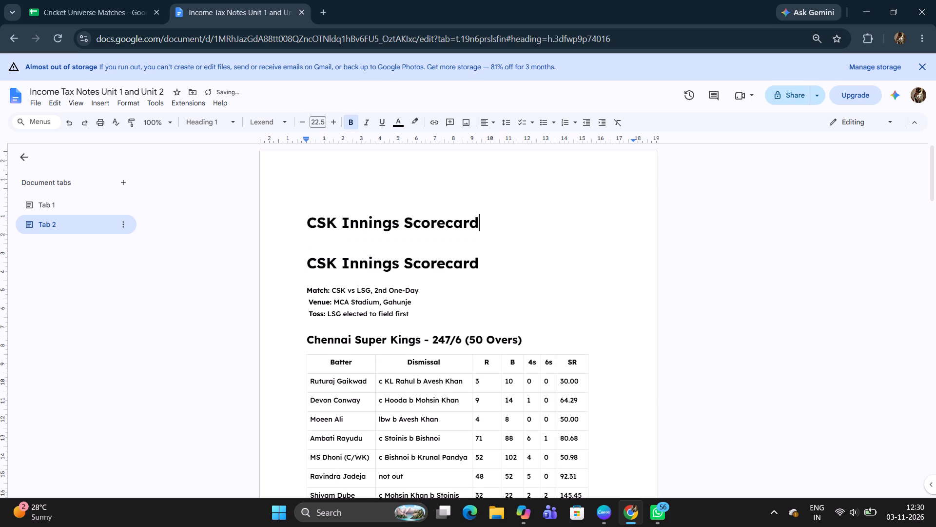
# Replace "Innings" with "vs LSG" in the upper copy of the heading.
pyautogui.press('Left')
pyautogui.press('Left')
pyautogui.press('Left')
pyautogui.press('Left')
pyautogui.press('Left')
pyautogui.press('Left')
pyautogui.press('Left')
pyautogui.press('Left')
pyautogui.press('Left')
pyautogui.press('Left')
pyautogui.press('Left')
pyautogui.press('Right')
pyautogui.press('BackSpace')
pyautogui.press('BackSpace')
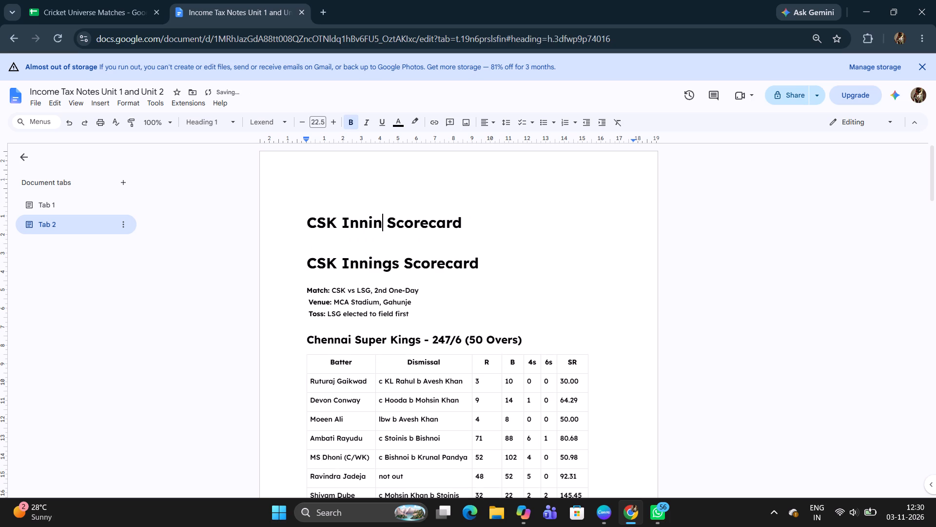
pyautogui.press('BackSpace')
pyautogui.press('BackSpace')
pyautogui.press('BackSpace')
pyautogui.press('BackSpace')
pyautogui.press('BackSpace')
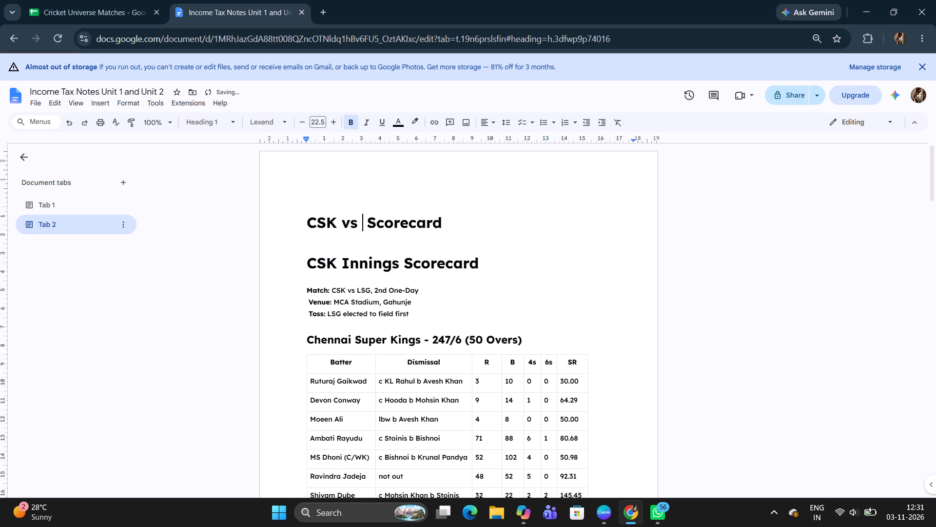
pyautogui.write('LSG')
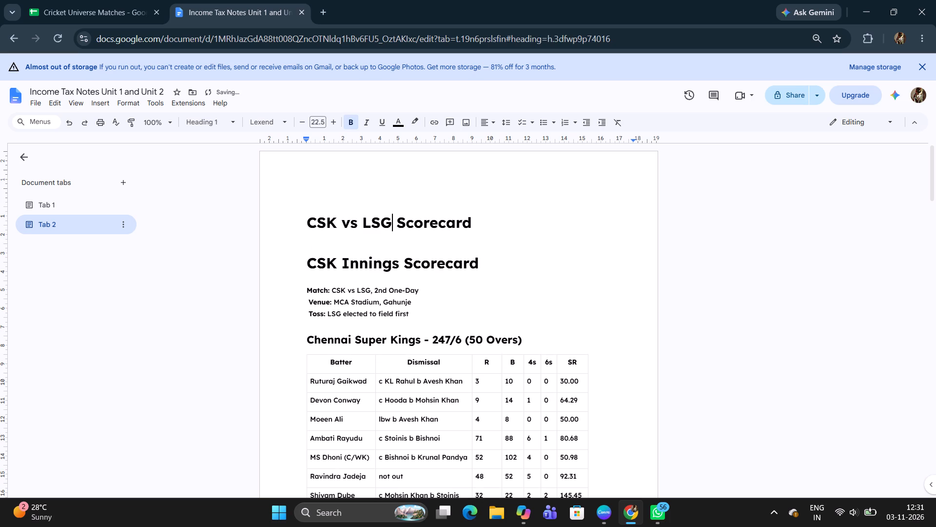
# Replace "Scorecard" in the upper heading so that it reads "CSK vs LSG, 5-Match Bilateral One-Day Series".
pyautogui.press('Right')
pyautogui.press('Right')
pyautogui.press('Right')
pyautogui.press('Right')
pyautogui.press('Right')
pyautogui.press('Right')
pyautogui.press('Right')
pyautogui.press('Right')
pyautogui.press('Right')
pyautogui.press('Right')
pyautogui.press('BackSpace')
pyautogui.press('BackSpace')
pyautogui.press('BackSpace')
pyautogui.press('BackSpace')
pyautogui.press('BackSpace')
pyautogui.press('BackSpace')
pyautogui.press('BackSpace')
pyautogui.press('BackSpace')
pyautogui.press('BackSpace')
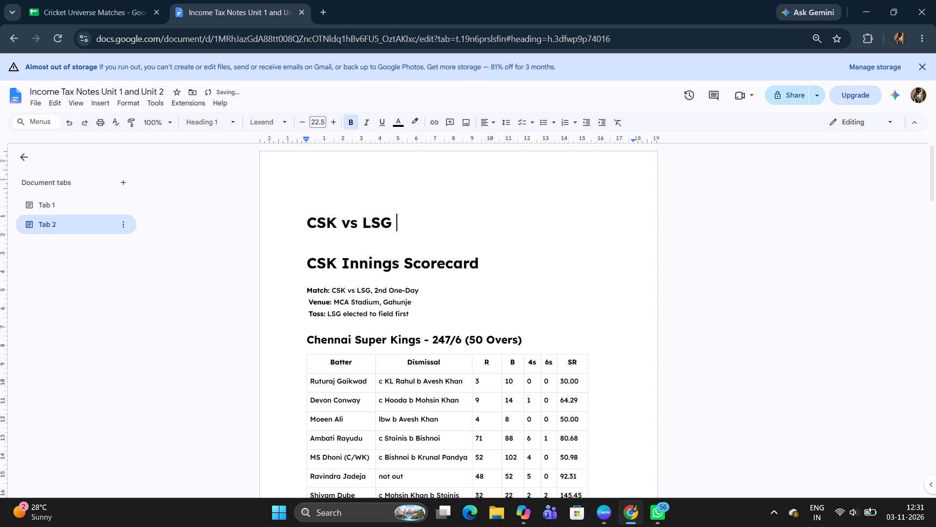
pyautogui.press('BackSpace')
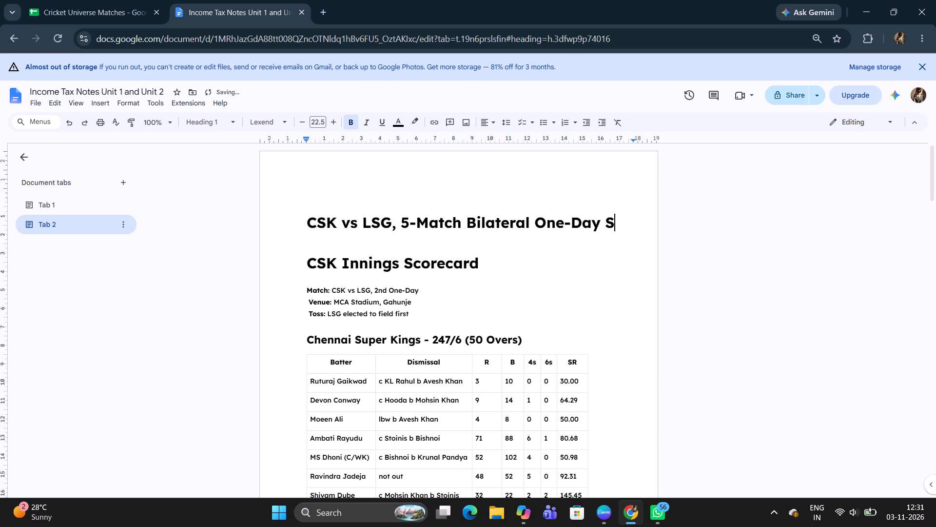
pyautogui.write('eries')
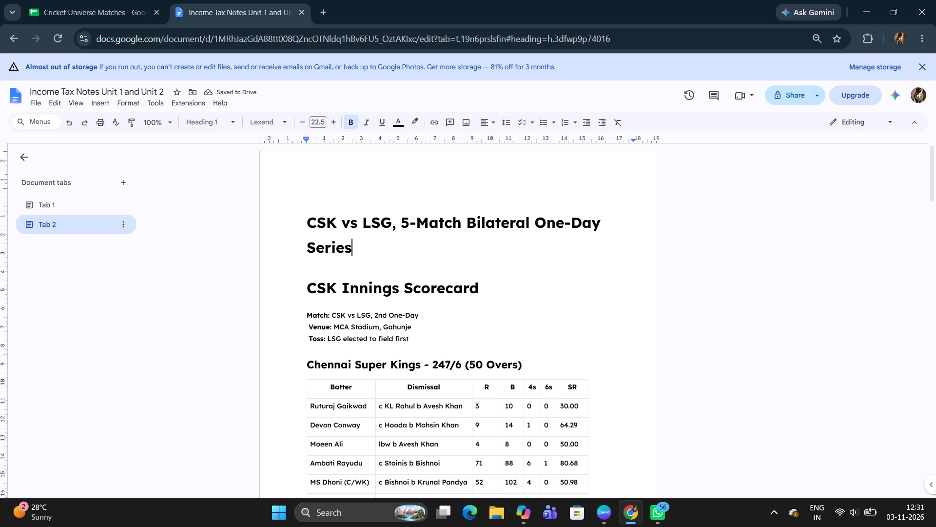
# Delete the original CSK Innings Scorecard heading below the series title.
pyautogui.moveTo(490, 288); pyautogui.dragTo(304, 301)
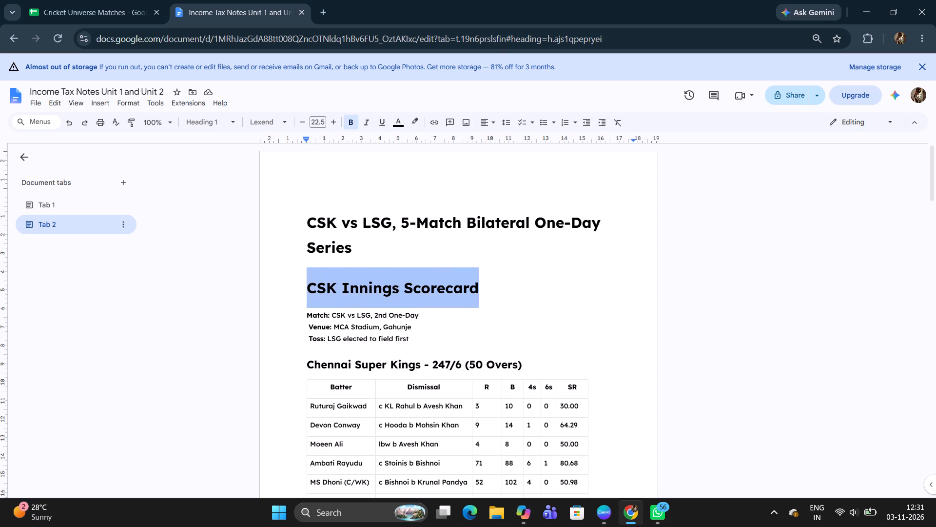
pyautogui.moveTo(304, 301); pyautogui.dragTo(312, 301)
pyautogui.click(315, 296)
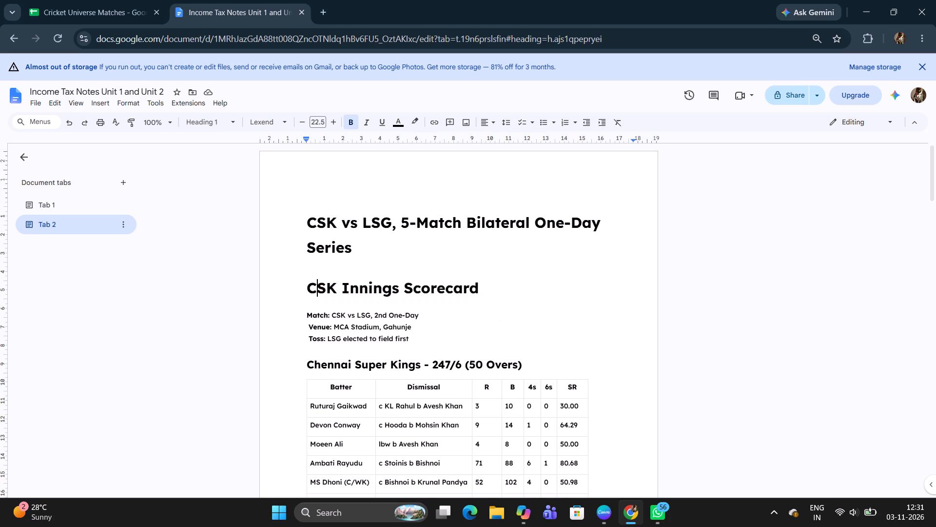
pyautogui.moveTo(310, 292); pyautogui.dragTo(506, 273)
pyautogui.press('BackSpace')
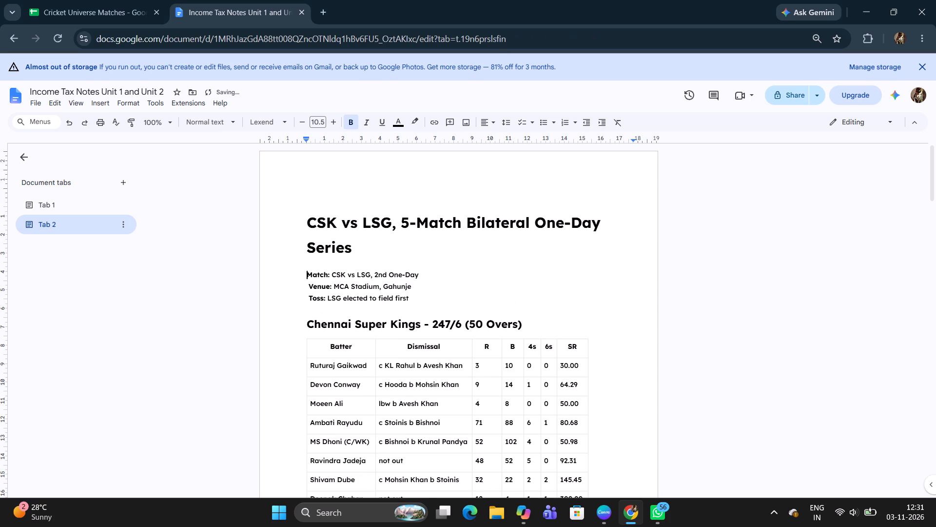
# Insert a space before "Match:" to align that line with the Venue and Toss lines.
pyautogui.press('space')
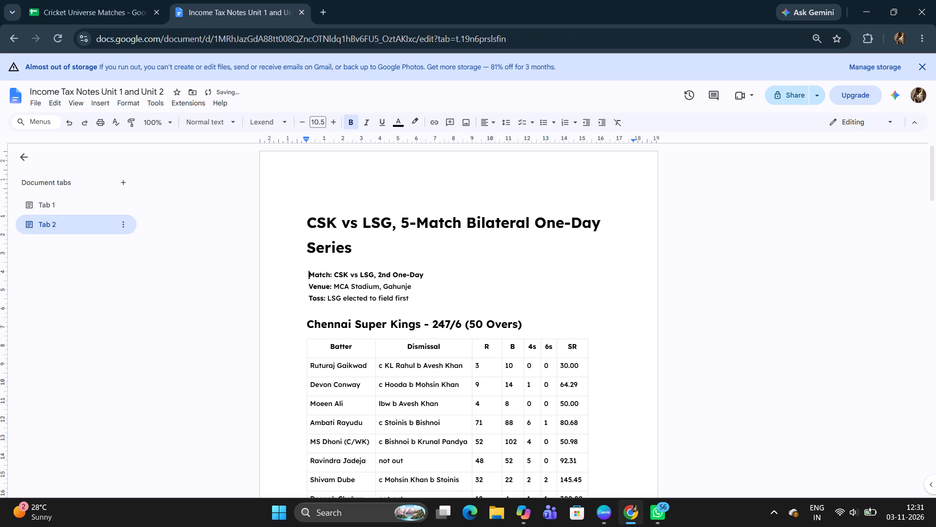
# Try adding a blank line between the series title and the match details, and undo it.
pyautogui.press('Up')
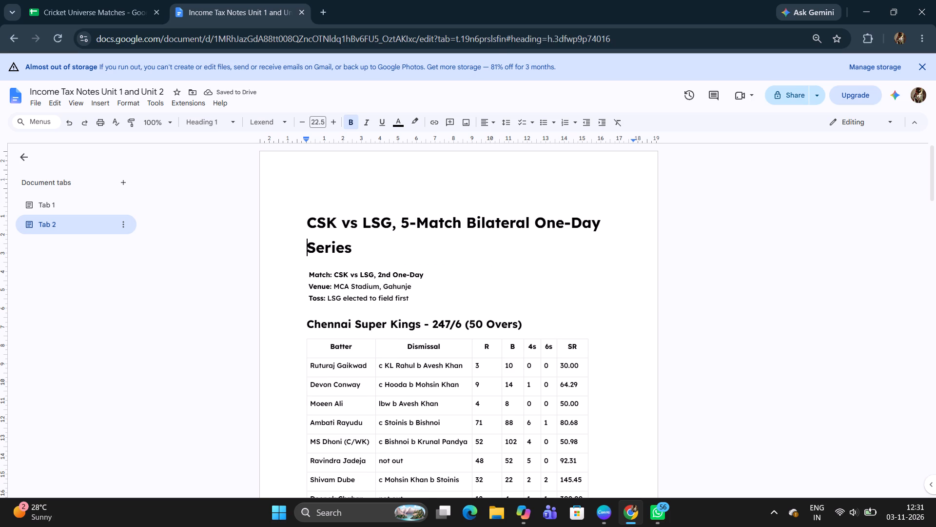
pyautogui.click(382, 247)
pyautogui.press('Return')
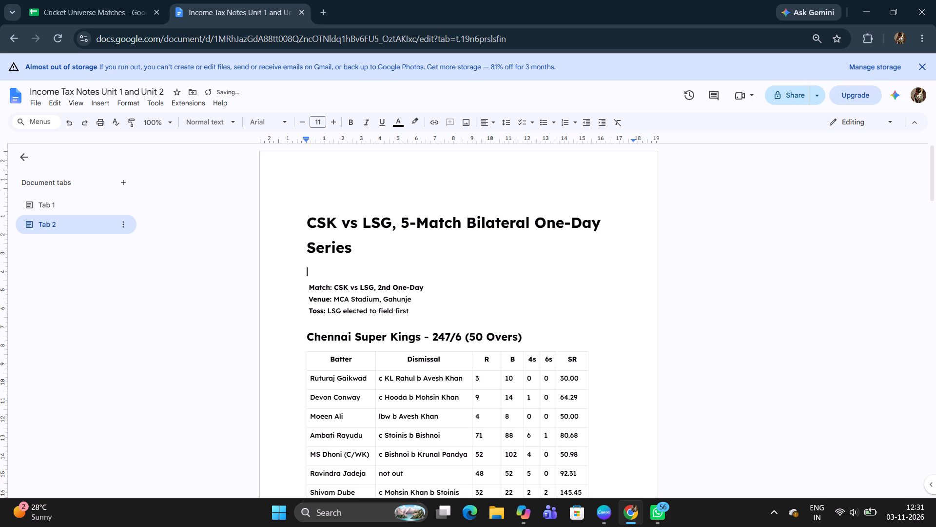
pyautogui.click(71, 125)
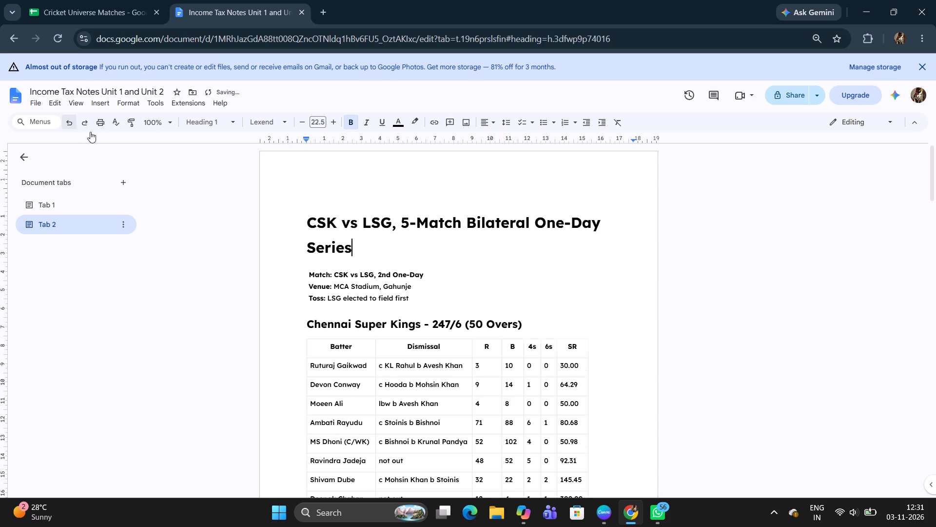
# Undo the space added before "Match:" and the deletion of the CSK Innings Scorecard heading.
pyautogui.click(65, 125)
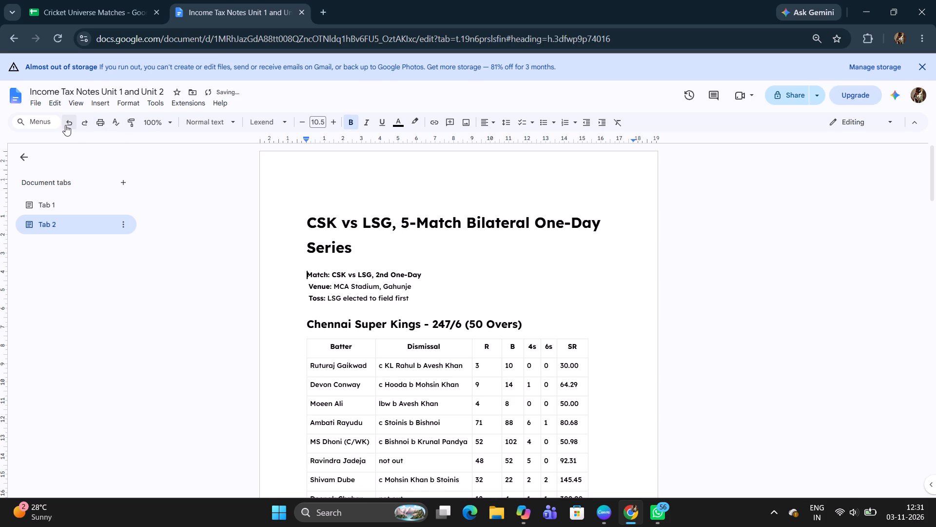
pyautogui.click(65, 125)
# Replace the CSK Innings Scorecard heading text with "2nd One-Day", keeping it as a heading below the series title.
pyautogui.click(497, 288)
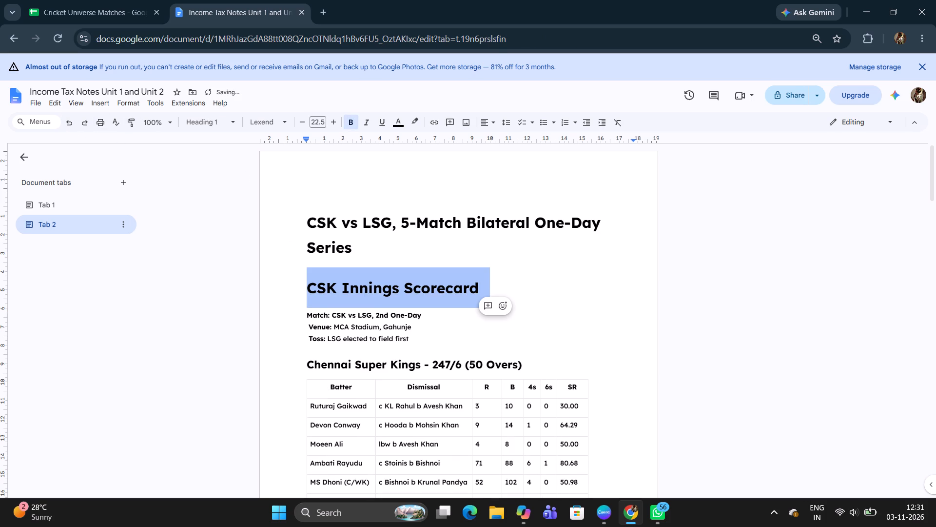
pyautogui.press('BackSpace')
pyautogui.press('BackSpace')
pyautogui.press('BackSpace')
pyautogui.press('BackSpace')
pyautogui.press('BackSpace')
pyautogui.press('BackSpace')
pyautogui.press('BackSpace')
pyautogui.press('BackSpace')
pyautogui.press('BackSpace')
pyautogui.press('BackSpace')
pyautogui.press('BackSpace')
pyautogui.press('BackSpace')
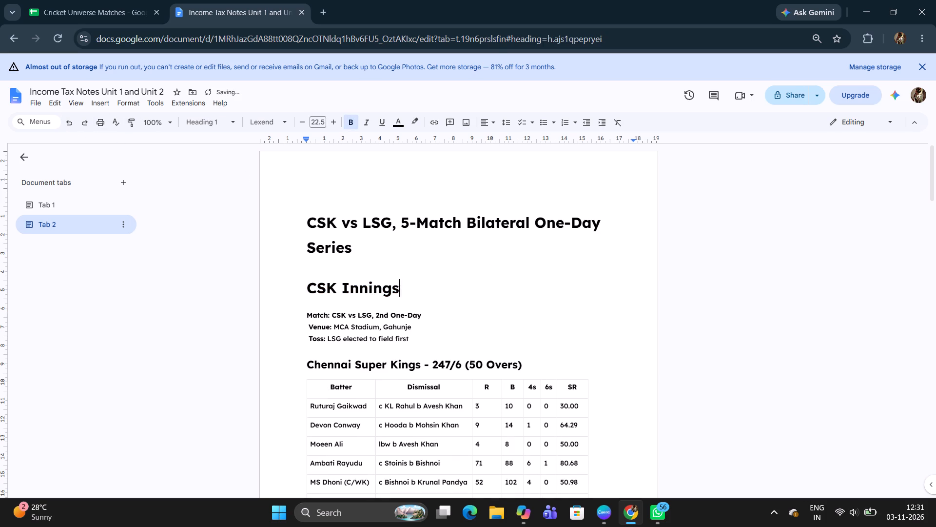
pyautogui.press('BackSpace')
pyautogui.press('BackSpace')
pyautogui.press('BackSpace')
pyautogui.press('BackSpace')
pyautogui.press('BackSpace')
pyautogui.press('BackSpace')
pyautogui.press('BackSpace')
pyautogui.press('BackSpace')
pyautogui.press('BackSpace')
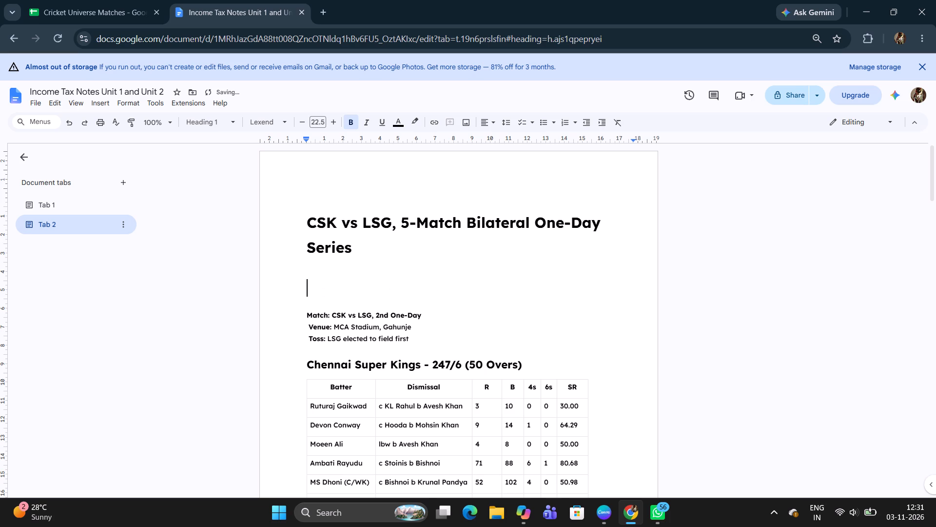
pyautogui.press('2')
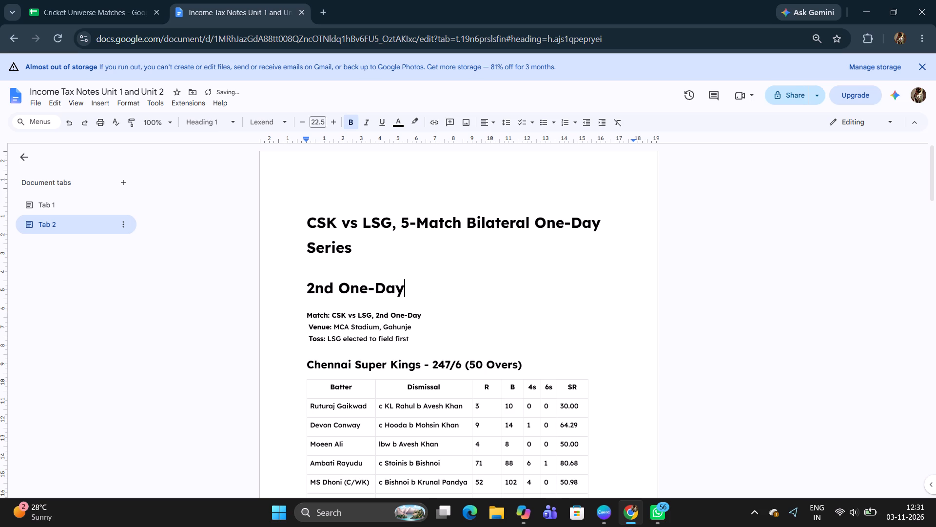
# Justify the Match, Venue and Toss lines below the 2nd One-Day heading.
pyautogui.moveTo(306, 315); pyautogui.dragTo(323, 317)
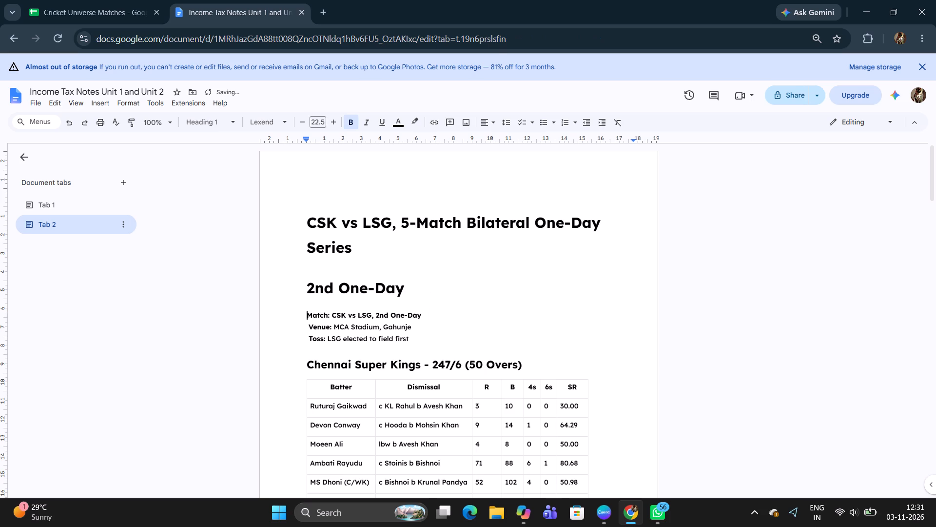
pyautogui.moveTo(323, 317); pyautogui.dragTo(425, 345)
pyautogui.click(483, 121)
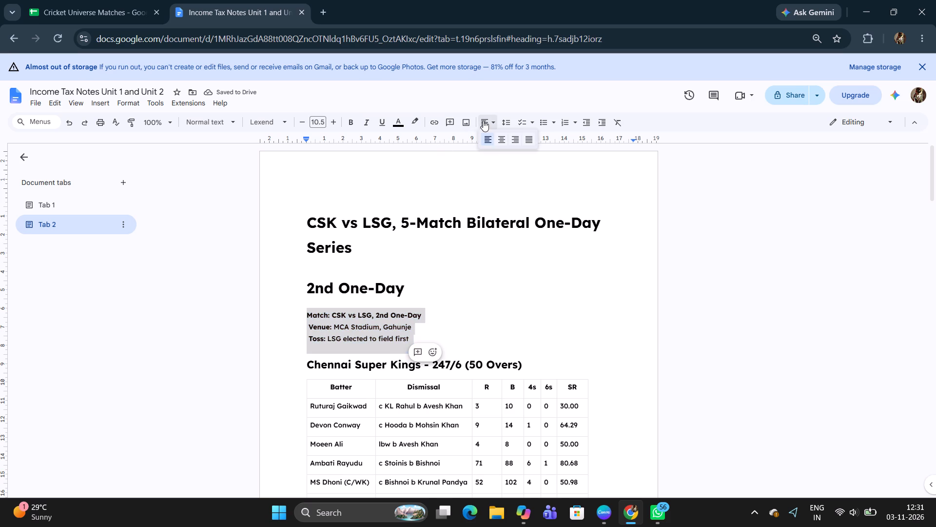
pyautogui.click(532, 139)
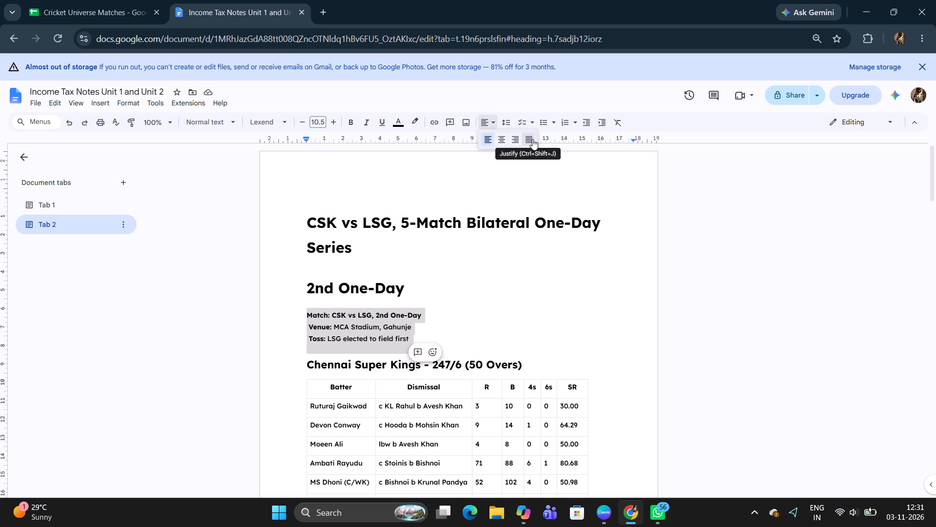
pyautogui.click(442, 317)
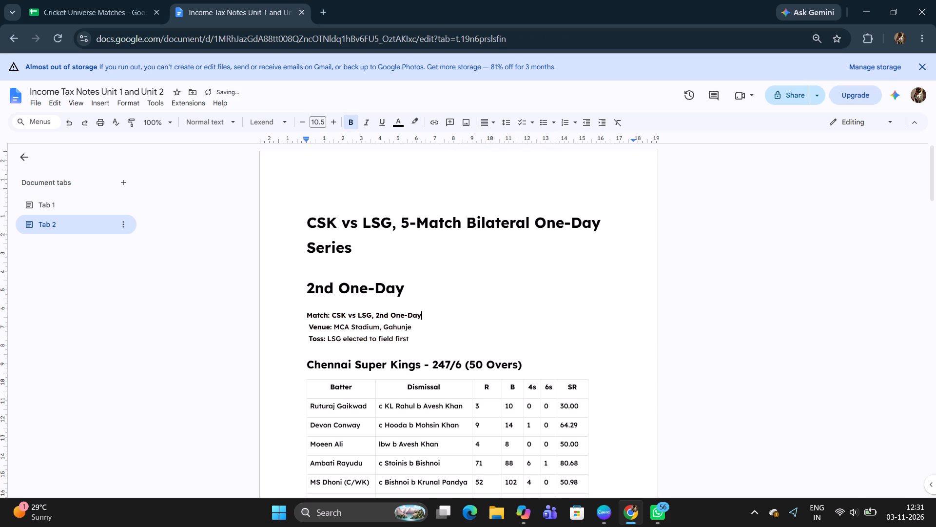
# Remove the leading spaces before "Venue:" and "Toss:" to align both lines with the Match line.
pyautogui.click(311, 329)
pyautogui.press('BackSpace')
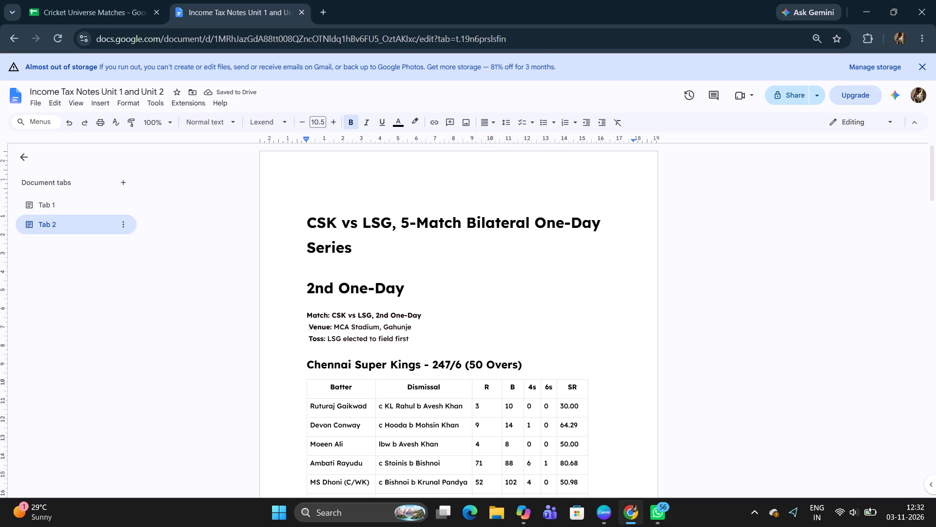
pyautogui.click(311, 340)
pyautogui.press('BackSpace')
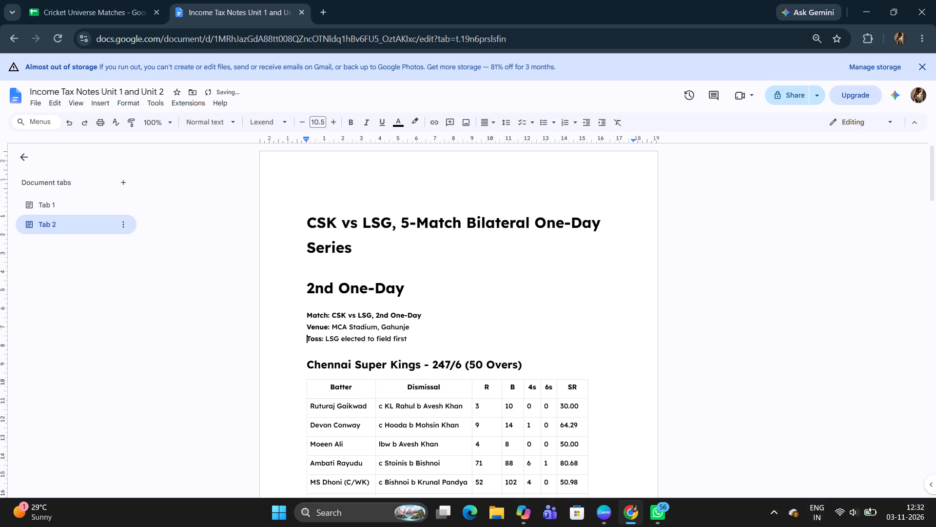
# In the Chennai Super Kings batting table, set Shivam Dube's balls to 23 and strike rate to 139.13.
pyautogui.scroll(-1, 672, 314)
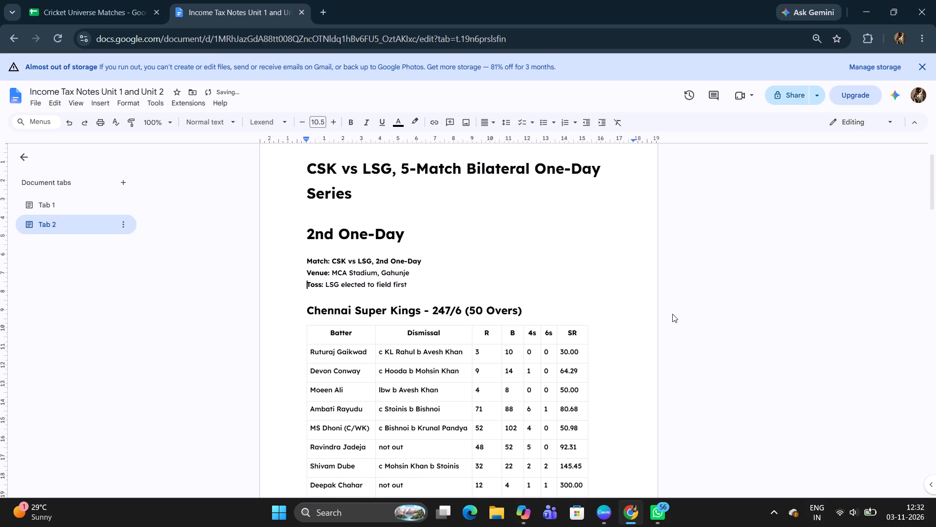
pyautogui.scroll(-1, 672, 314)
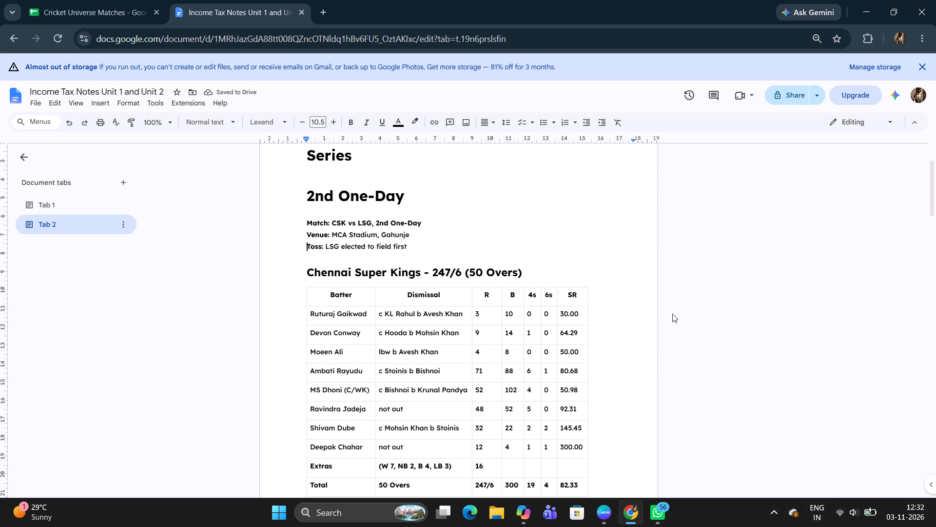
pyautogui.scroll(-1, 672, 314)
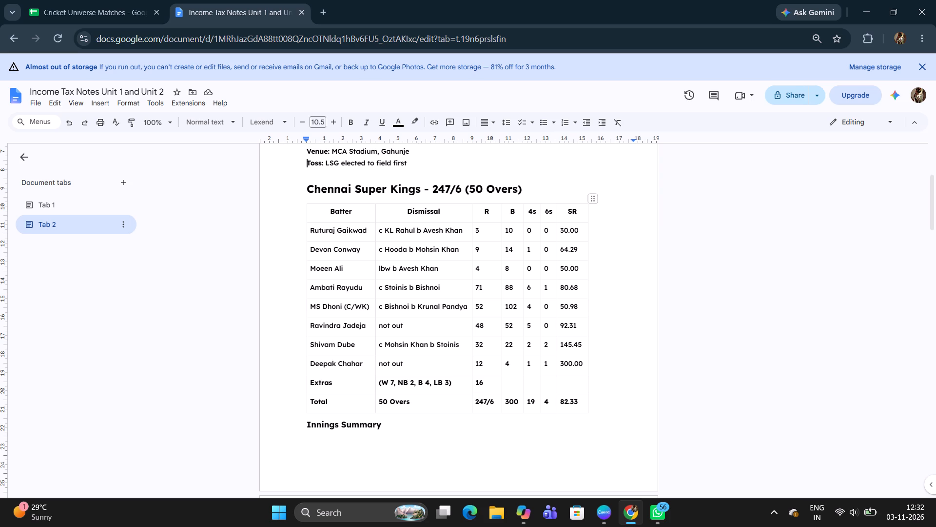
pyautogui.click(515, 347)
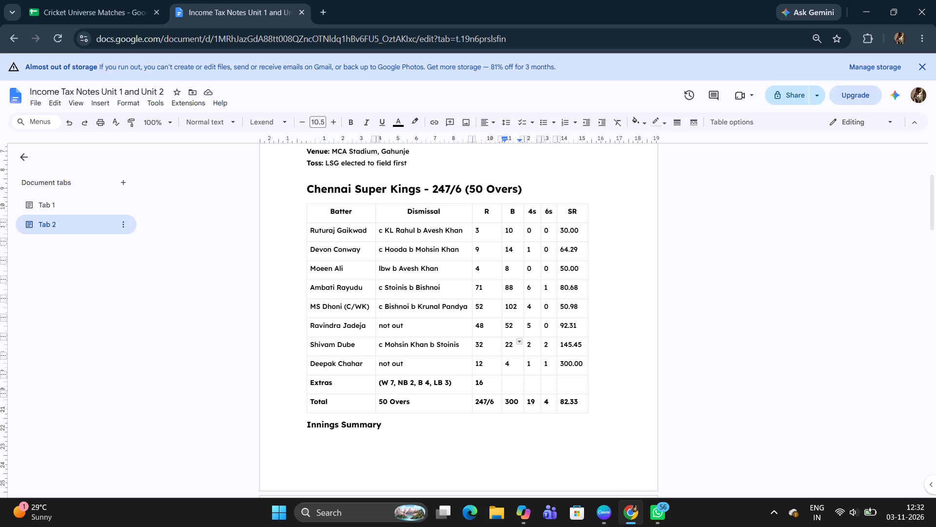
pyautogui.press('BackSpace')
pyautogui.press('3')
pyautogui.click(585, 345)
pyautogui.press('BackSpace')
pyautogui.press('BackSpace')
pyautogui.press('BackSpace')
pyautogui.press('BackSpace')
pyautogui.press('BackSpace')
pyautogui.write('39')
pyautogui.write('.13')
pyautogui.click(680, 351)
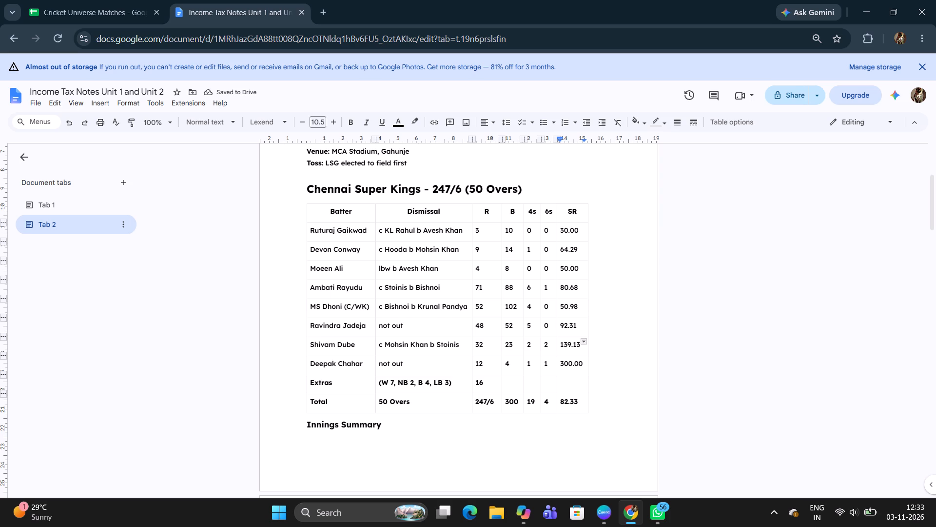
# Set Moeen Ali's balls to 9 and strike rate to 44.44 in the batting table.
pyautogui.click(508, 271)
pyautogui.press('BackSpace')
pyautogui.press('9')
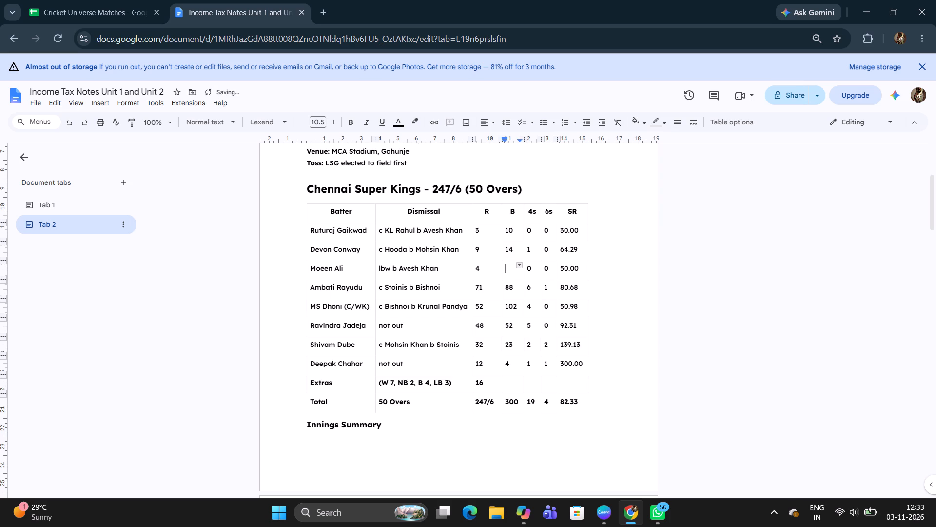
pyautogui.click(583, 268)
pyautogui.press('BackSpace')
pyautogui.press('BackSpace')
pyautogui.press('BackSpace')
pyautogui.press('BackSpace')
pyautogui.press('BackSpace')
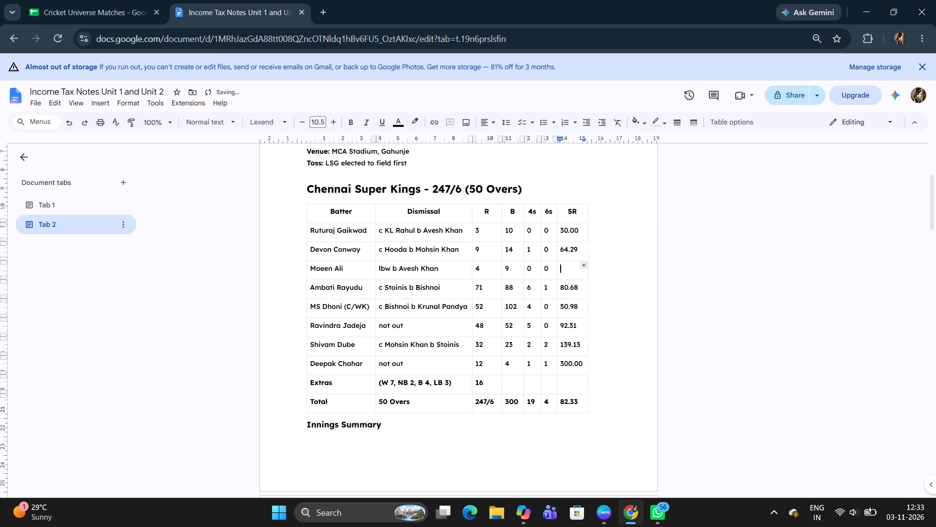
pyautogui.write('44..')
pyautogui.press('BackSpace')
pyautogui.write('44')
pyautogui.click(706, 285)
# Set the balls figure in the batting table's Total row to 302.
pyautogui.click(518, 402)
pyautogui.press('BackSpace')
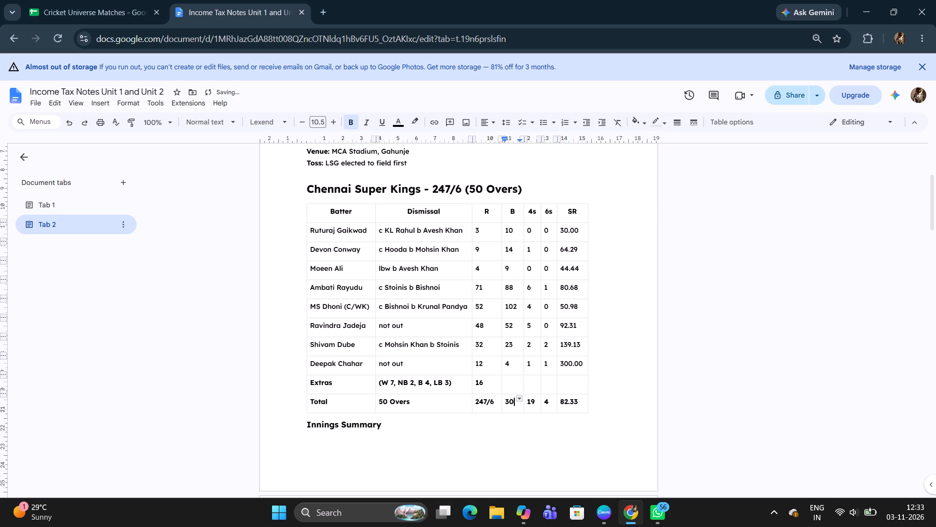
pyautogui.press('2')
pyautogui.click(683, 399)
# Set Total Balls Faced to 302 in the Innings Summary table.
pyautogui.scroll(-1, 683, 399)
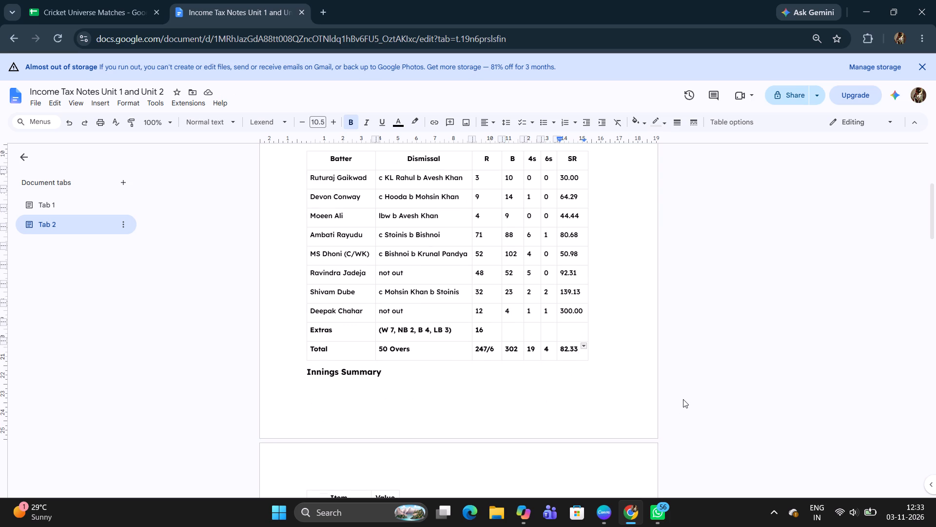
pyautogui.scroll(1, 683, 399)
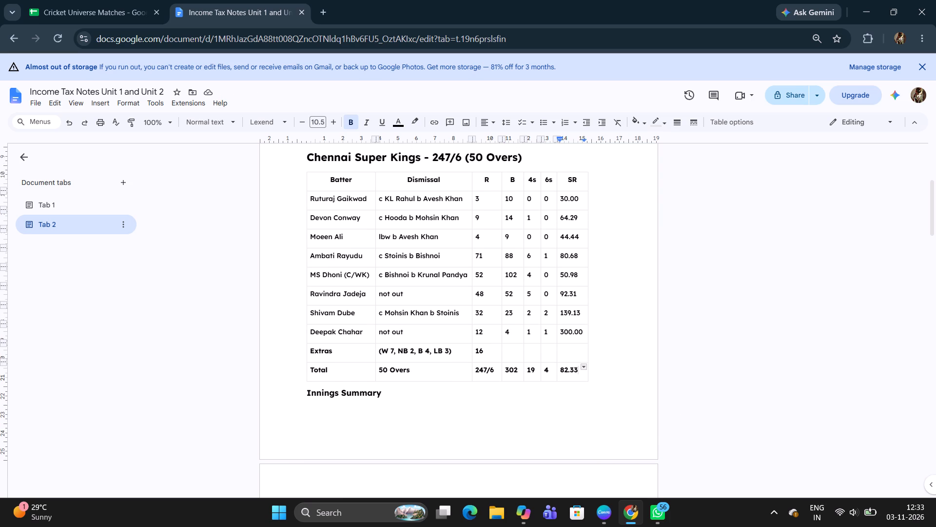
pyautogui.scroll(-3, 425, 417)
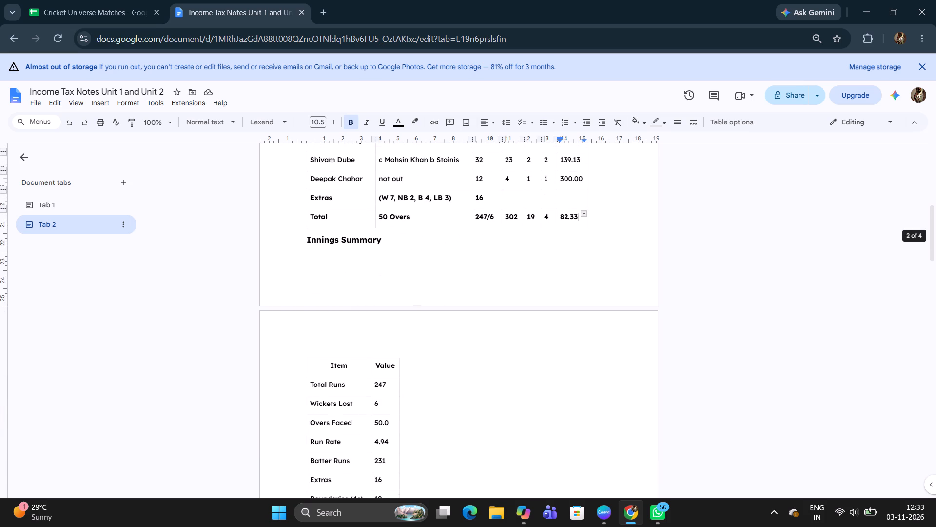
pyautogui.click(305, 240)
pyautogui.scroll(-1, 563, 359)
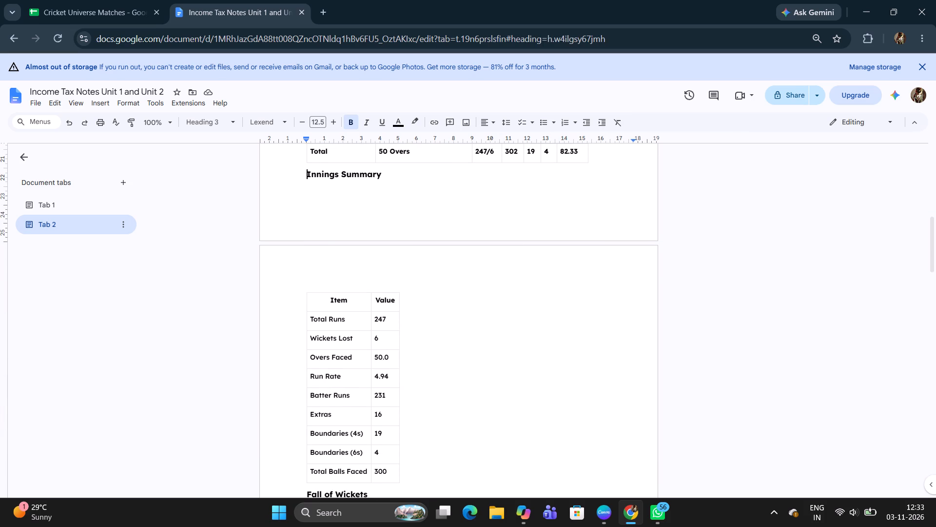
pyautogui.click(389, 472)
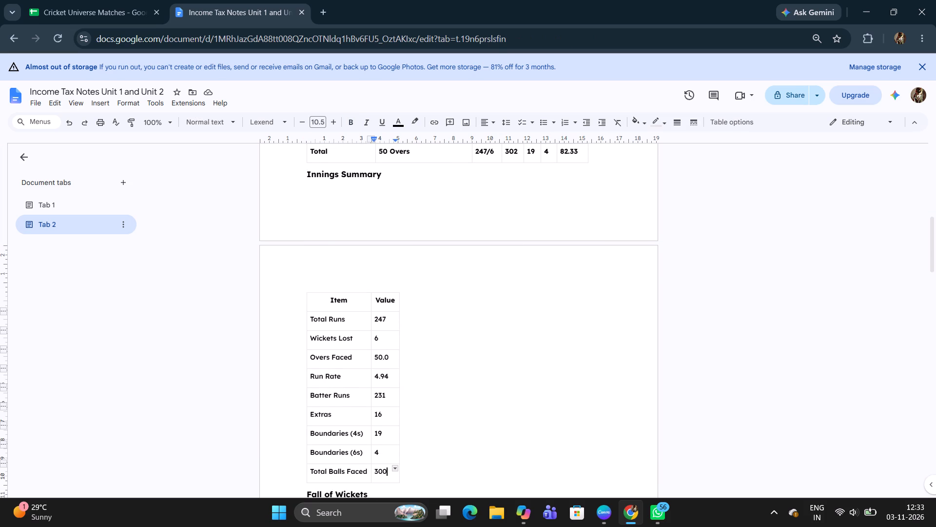
pyautogui.press('BackSpace')
pyautogui.press('2')
# Review the batting table and the Innings Summary table to check the edited figures against each other.
pyautogui.scroll(-1, 462, 431)
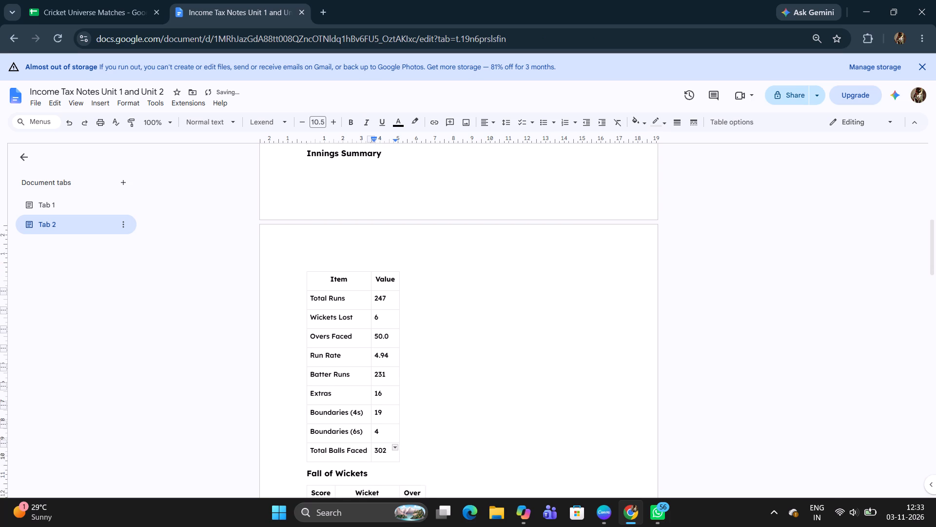
pyautogui.scroll(-1, 462, 431)
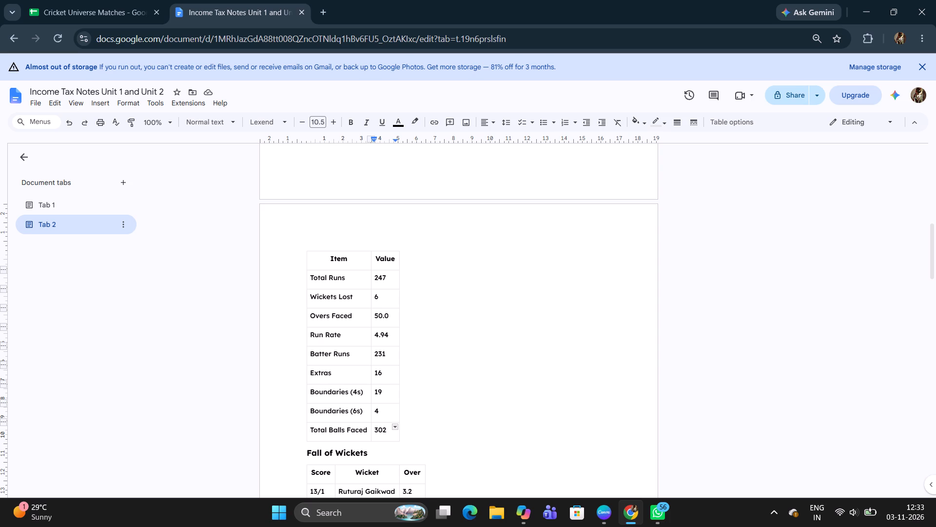
pyautogui.scroll(4, 427, 330)
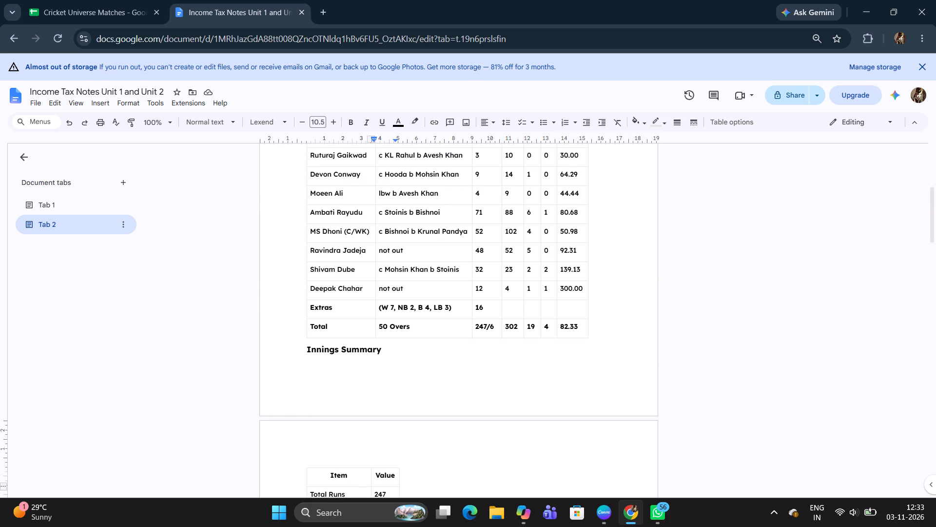
pyautogui.scroll(-1, 427, 330)
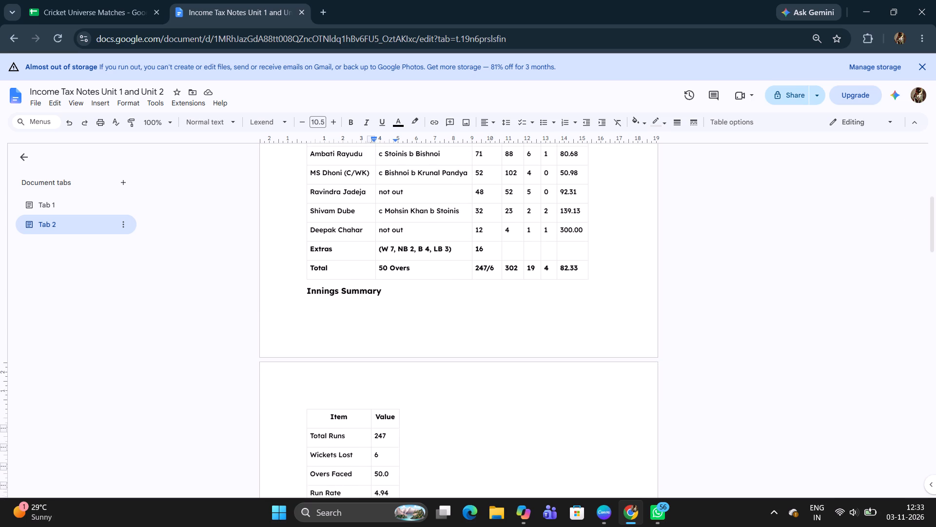
pyautogui.scroll(-4, 427, 330)
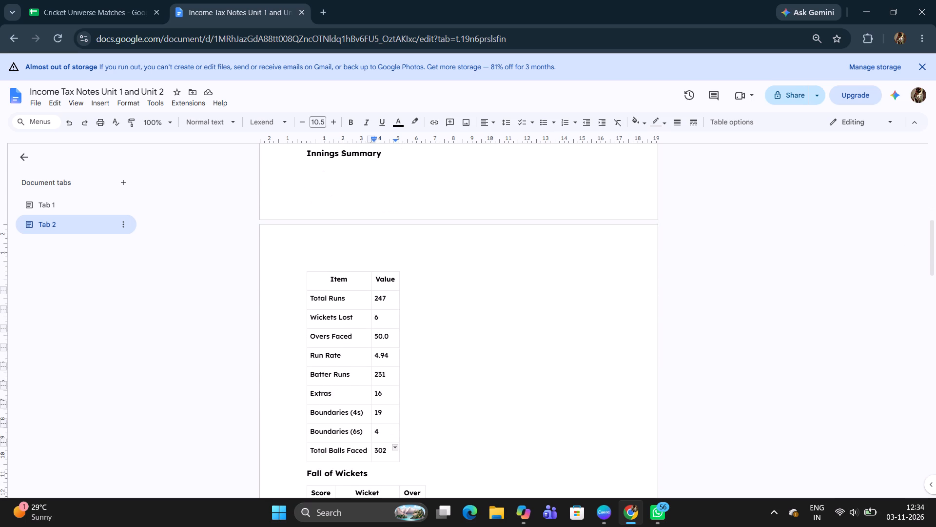
# Insert a blank line before the LSG Bowling heading so it moves onto the same page as its bowling table.
pyautogui.scroll(-2, 427, 330)
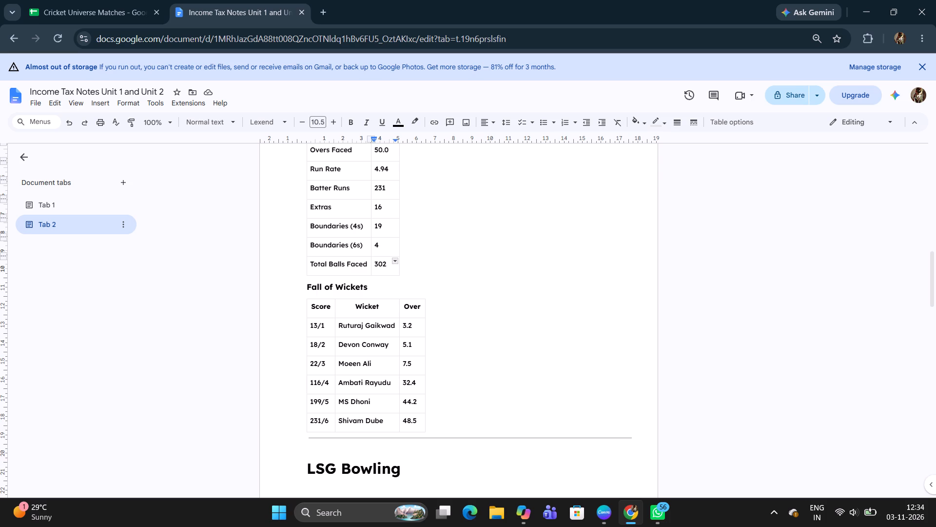
pyautogui.scroll(-3, 530, 302)
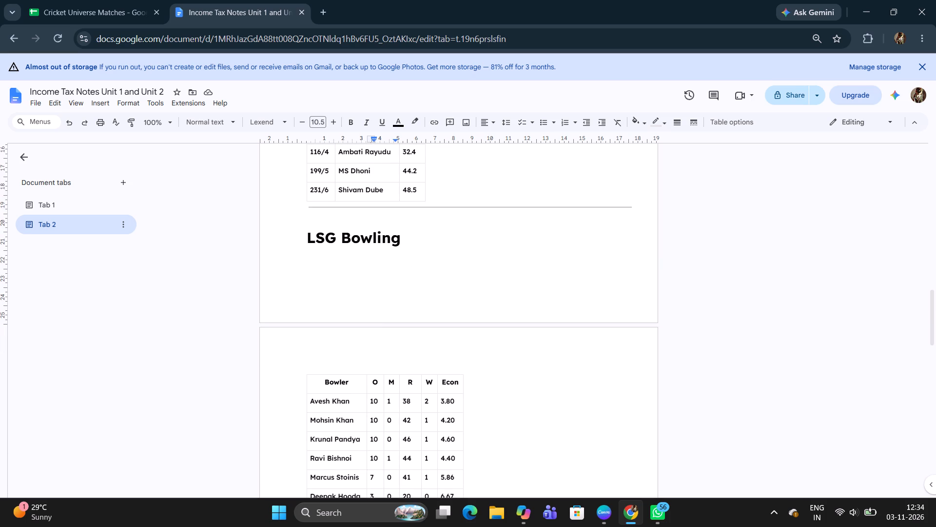
pyautogui.click(310, 241)
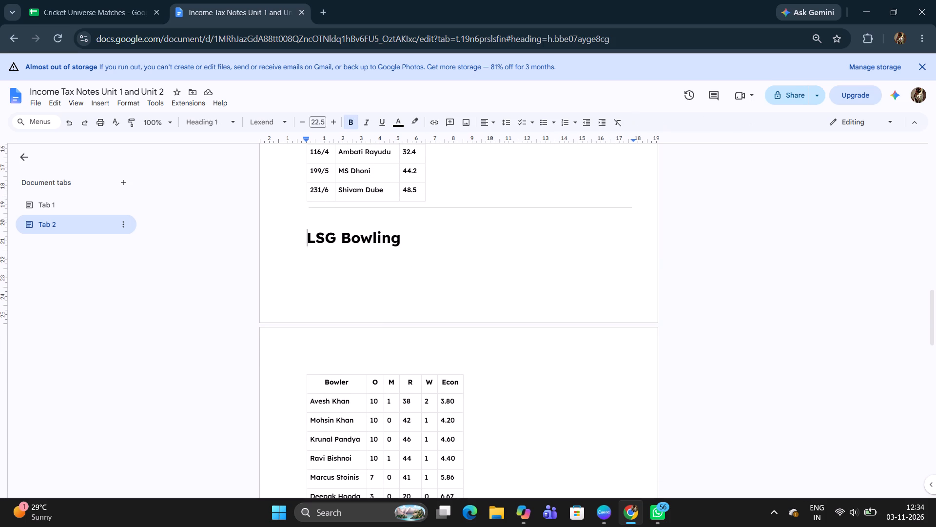
pyautogui.press('Return')
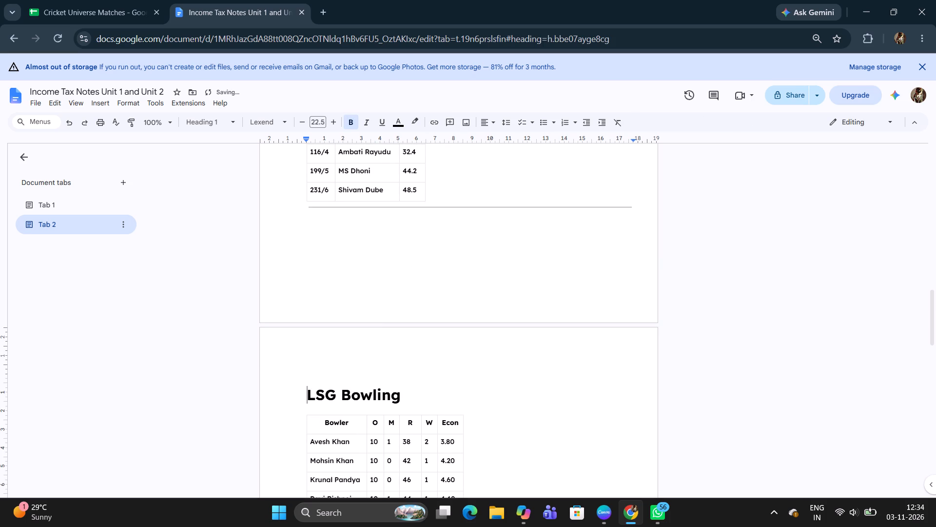
# Review the LSG Bowling and Bowling Summary Check tables against the Chennai Super Kings batting table and its extras.
pyautogui.scroll(-3, 529, 267)
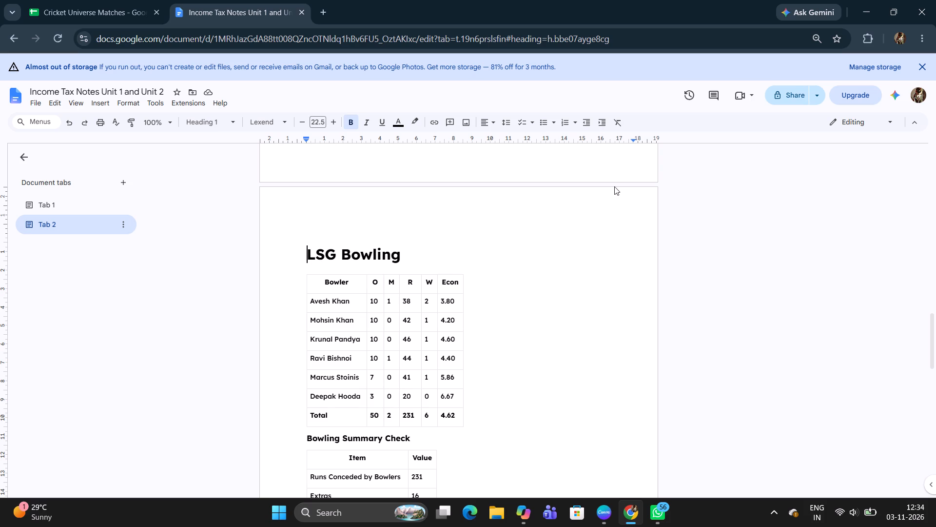
pyautogui.scroll(5, 614, 186)
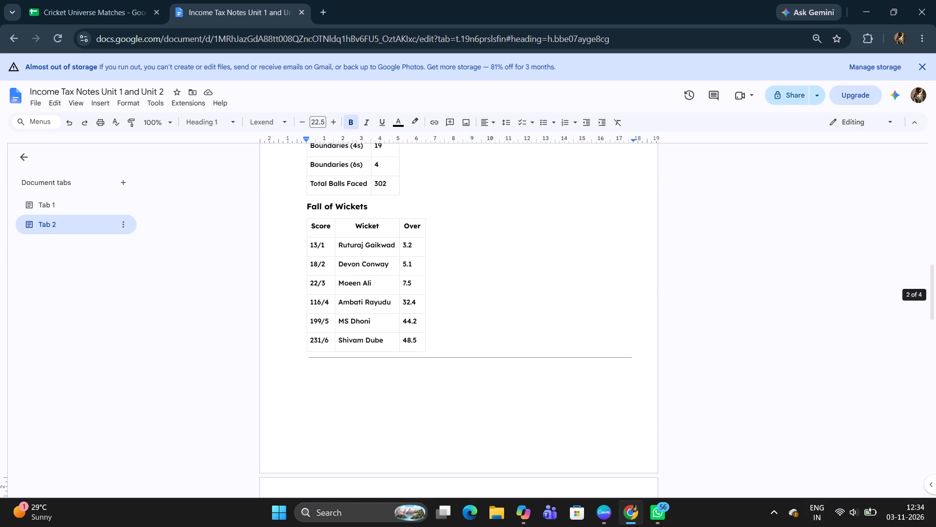
pyautogui.scroll(-5, 614, 186)
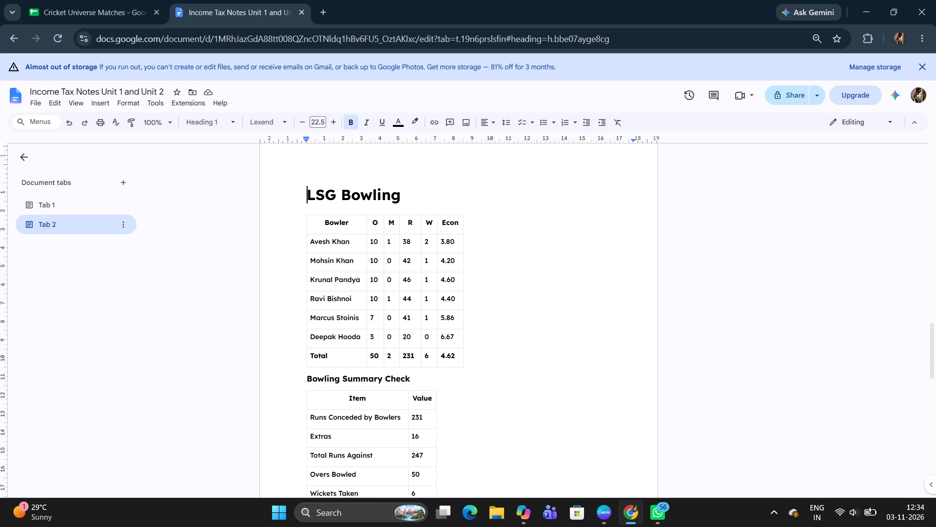
pyautogui.scroll(-1, 614, 186)
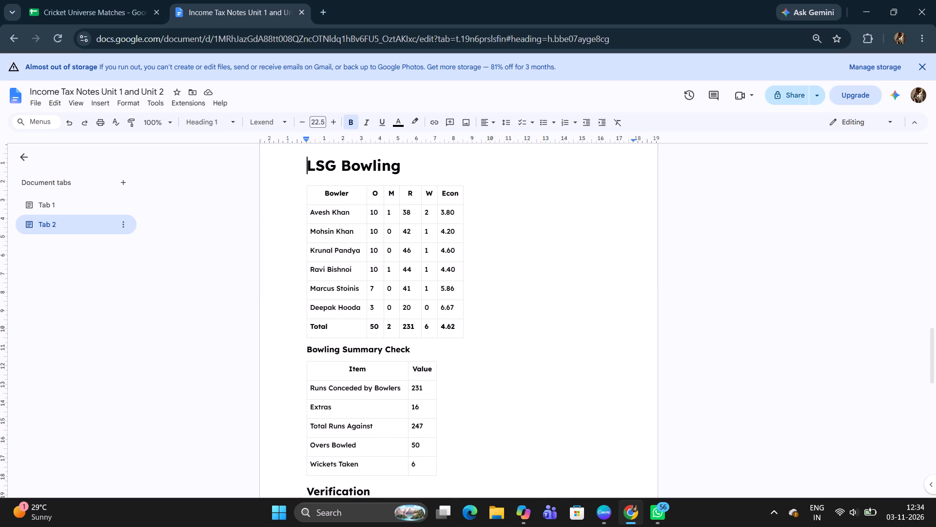
pyautogui.scroll(1, 614, 186)
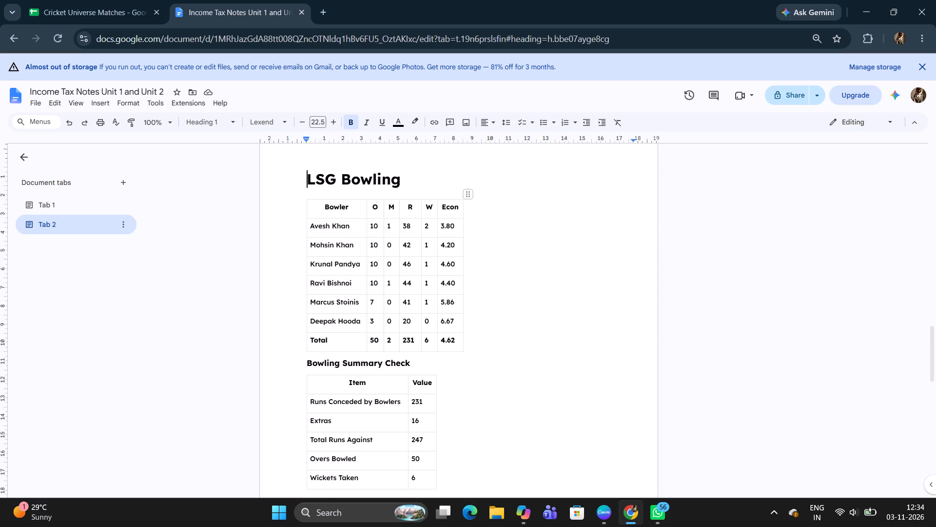
pyautogui.scroll(9, 510, 224)
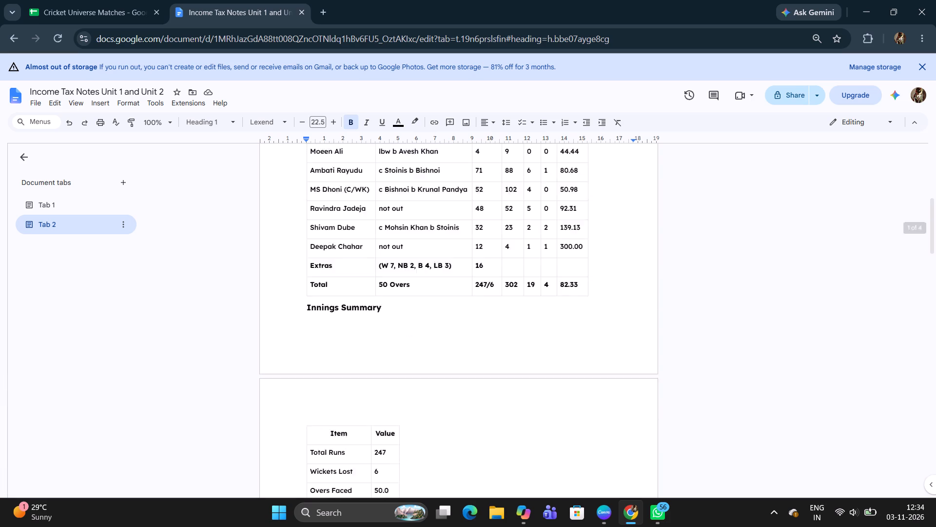
pyautogui.scroll(4, 510, 224)
pyautogui.scroll(-1, 510, 224)
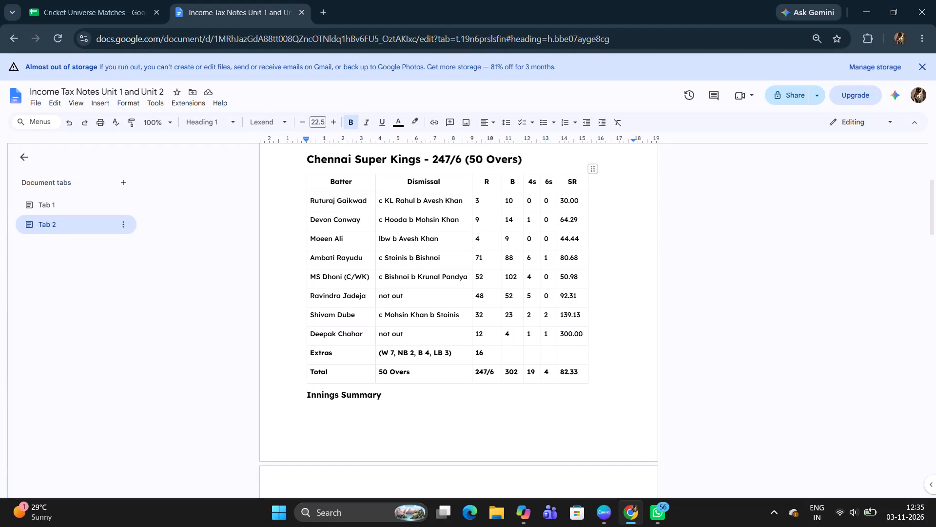
# Search Google in a new tab for "what extras runs are added in bowler's stats" and read the overview of extra types.
pyautogui.click(329, 10)
pyautogui.write('what extras')
pyautogui.press('space')
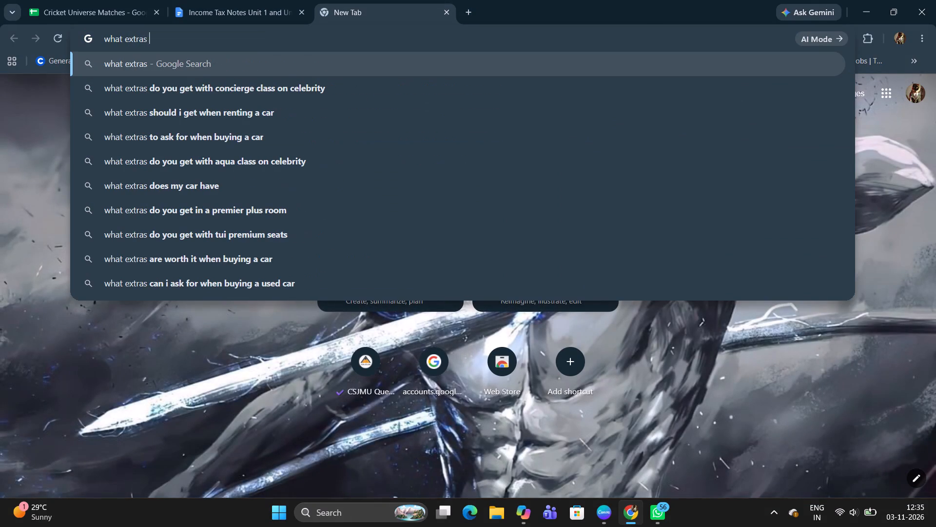
pyautogui.write('runs are added in bowl')
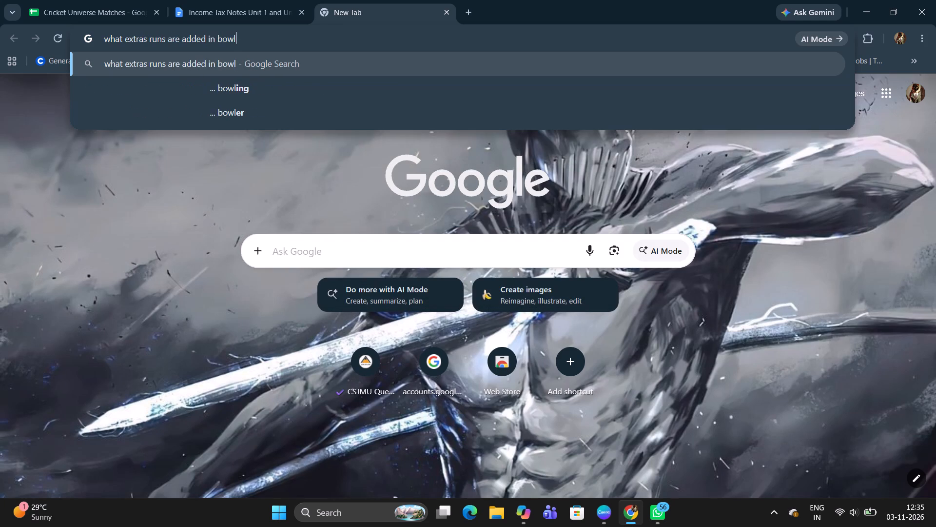
pyautogui.press('Down')
pyautogui.press('Down')
pyautogui.write("'s")
pyautogui.press('space')
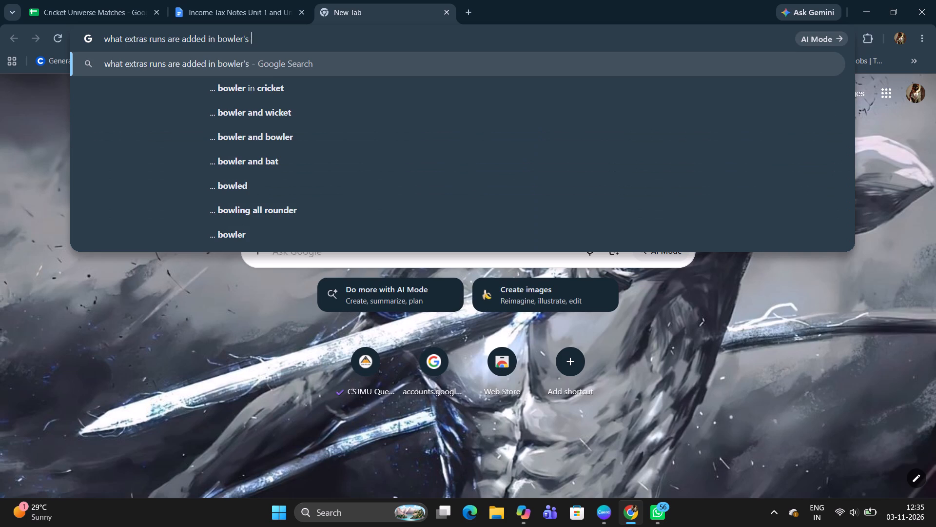
pyautogui.write('stats')
pyautogui.press('Return')
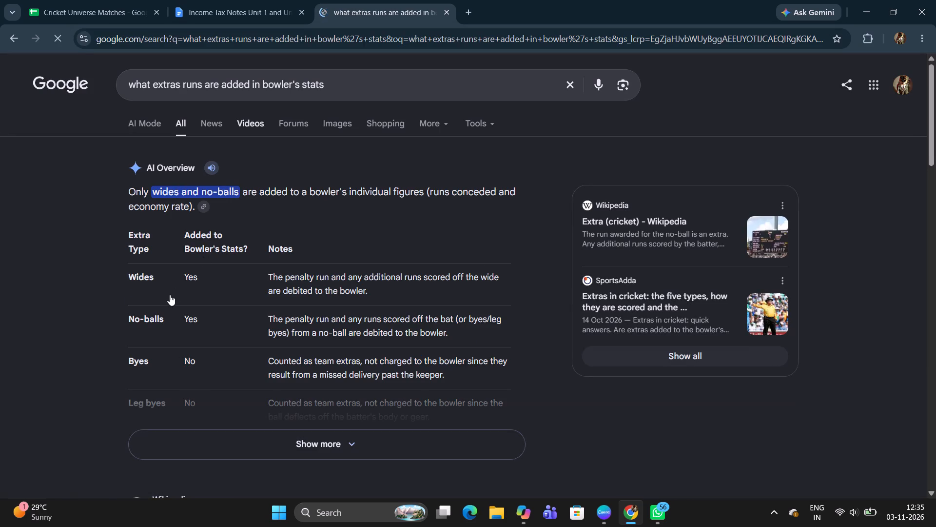
pyautogui.scroll(-1, 217, 383)
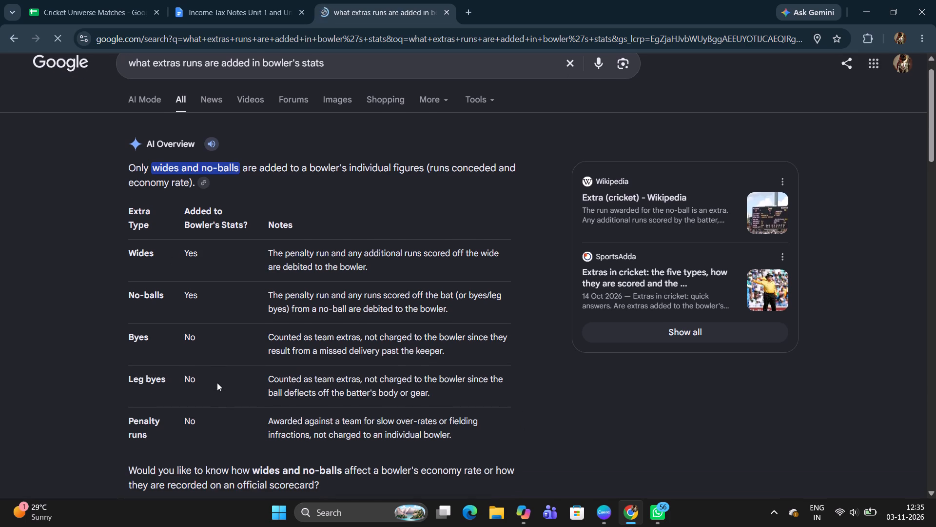
pyautogui.scroll(-1, 205, 421)
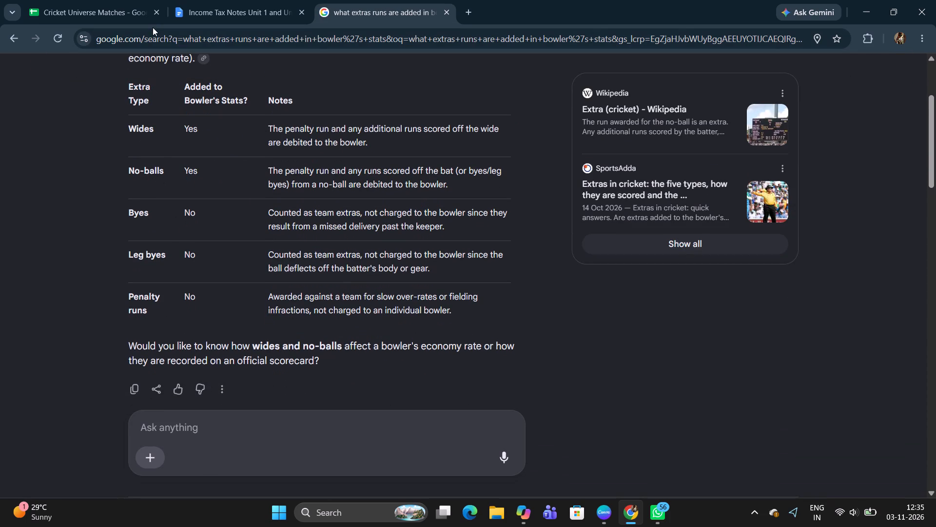
# Return to the scorecard document and compare the extras breakdown and innings totals with the LSG bowling figures.
pyautogui.click(210, 0)
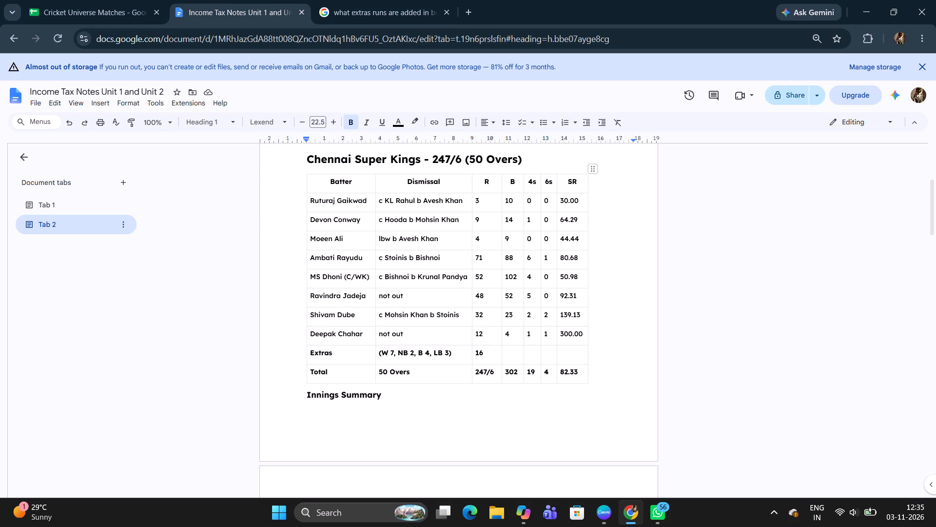
pyautogui.scroll(-5, 435, 304)
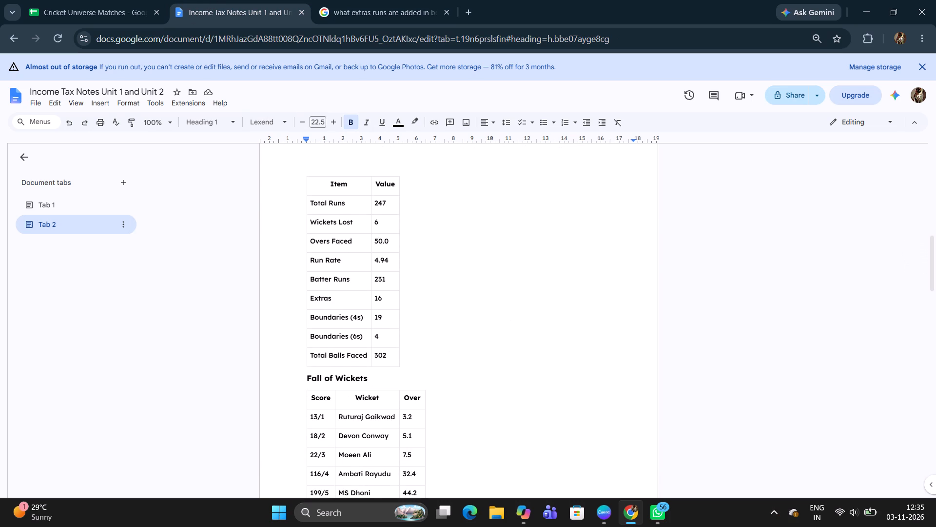
pyautogui.scroll(2, 435, 304)
pyautogui.scroll(-1, 435, 304)
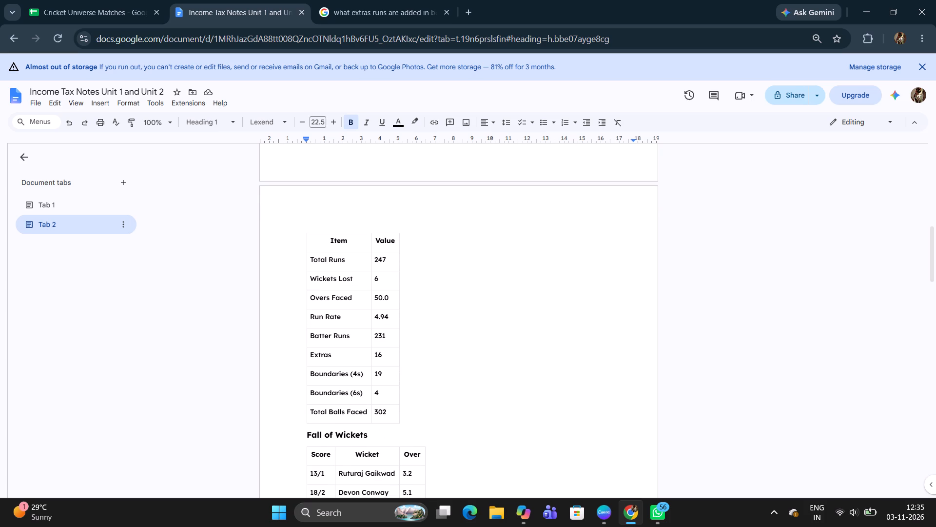
pyautogui.scroll(1, 435, 304)
pyautogui.scroll(-3, 435, 304)
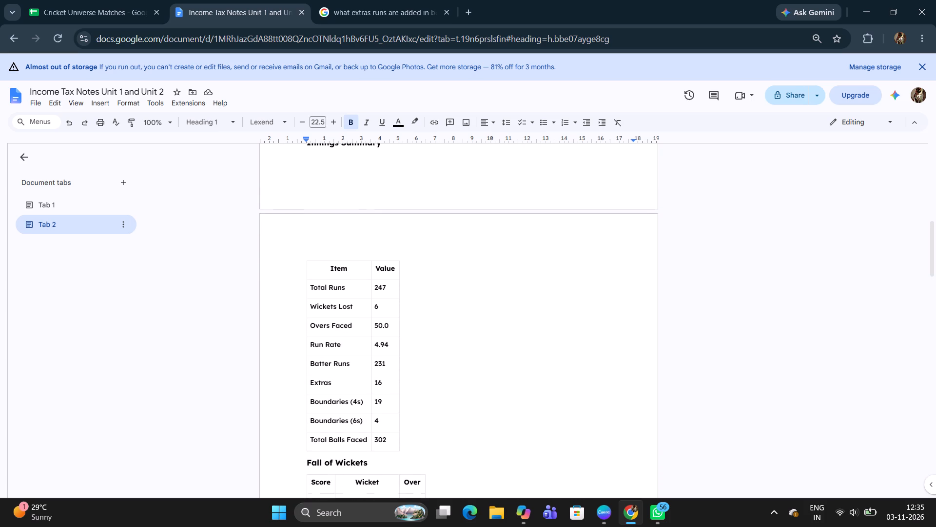
pyautogui.scroll(-2, 435, 304)
pyautogui.scroll(1, 435, 304)
pyautogui.scroll(-1, 435, 304)
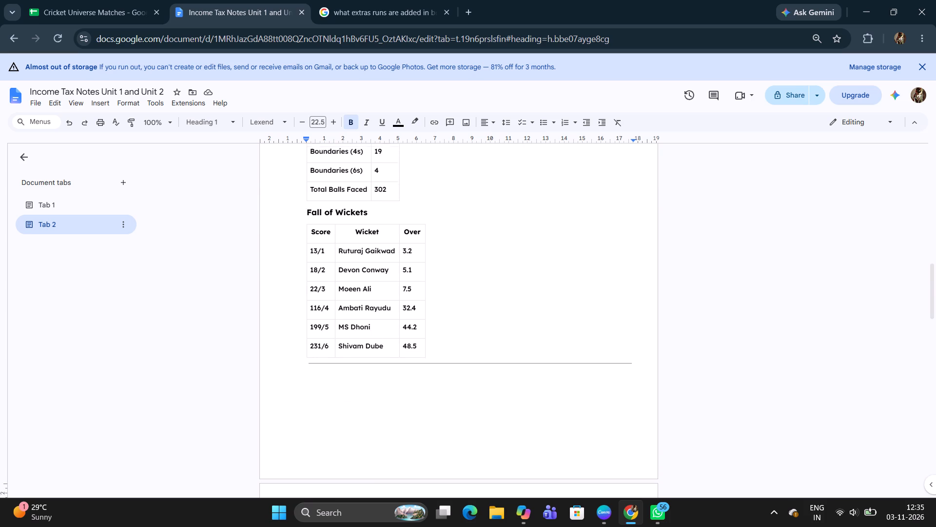
pyautogui.scroll(-3, 435, 304)
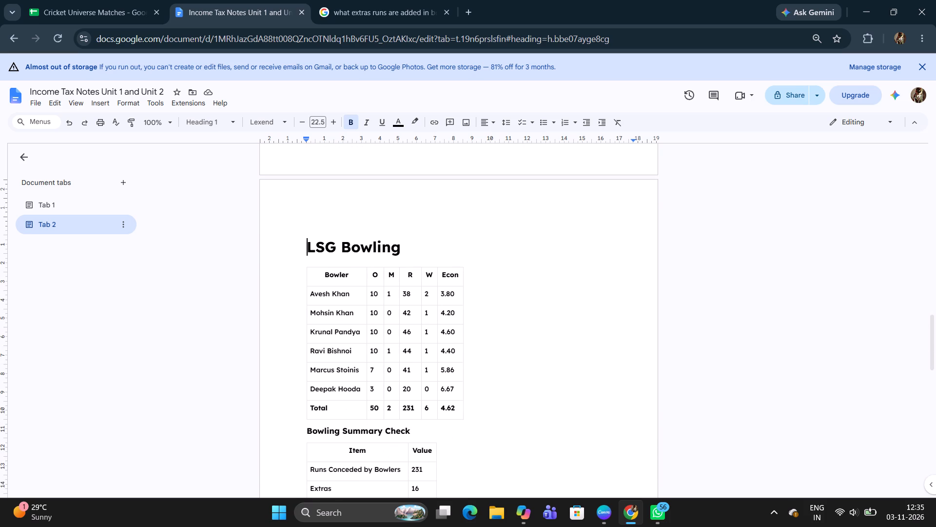
pyautogui.scroll(8, 435, 304)
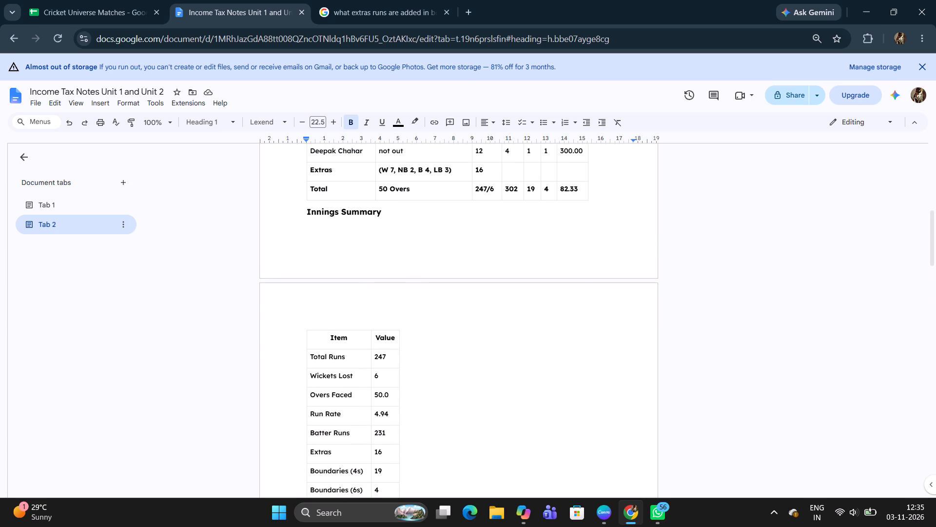
pyautogui.scroll(1, 435, 304)
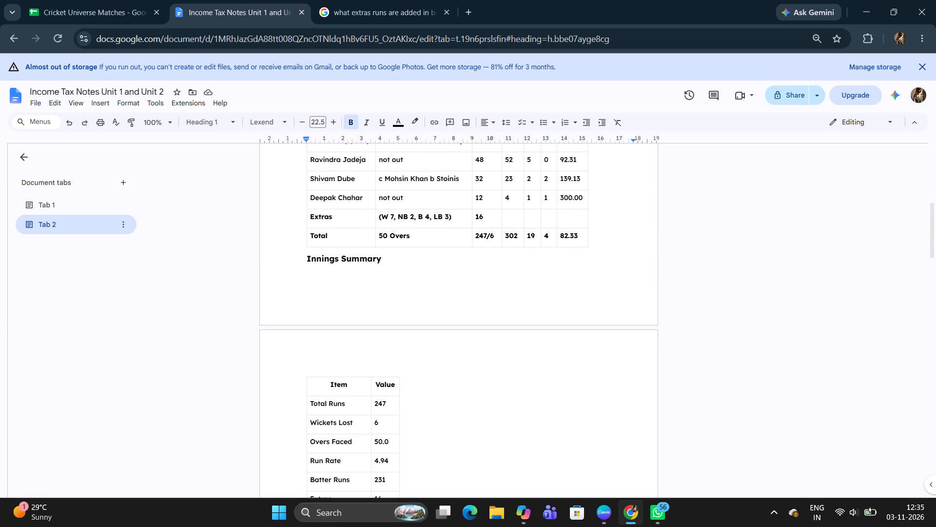
pyautogui.scroll(-6, 436, 266)
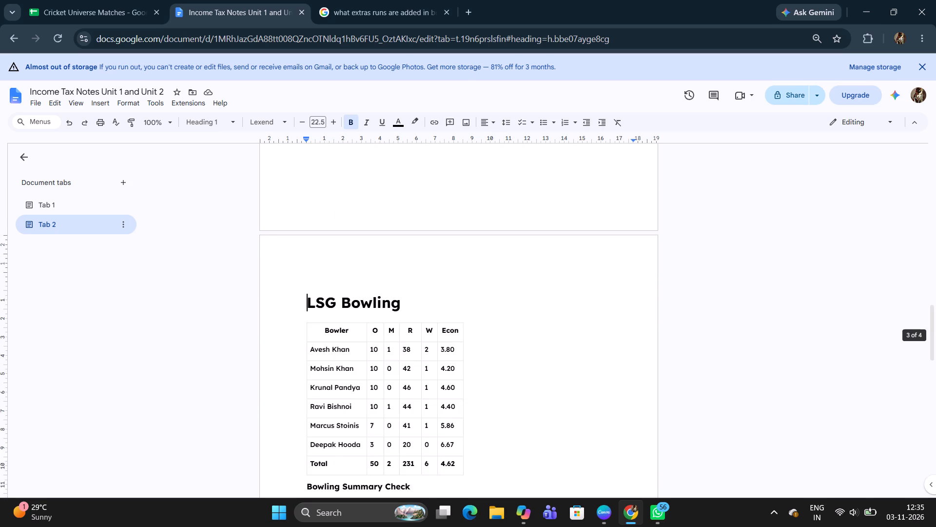
pyautogui.scroll(-2, 436, 266)
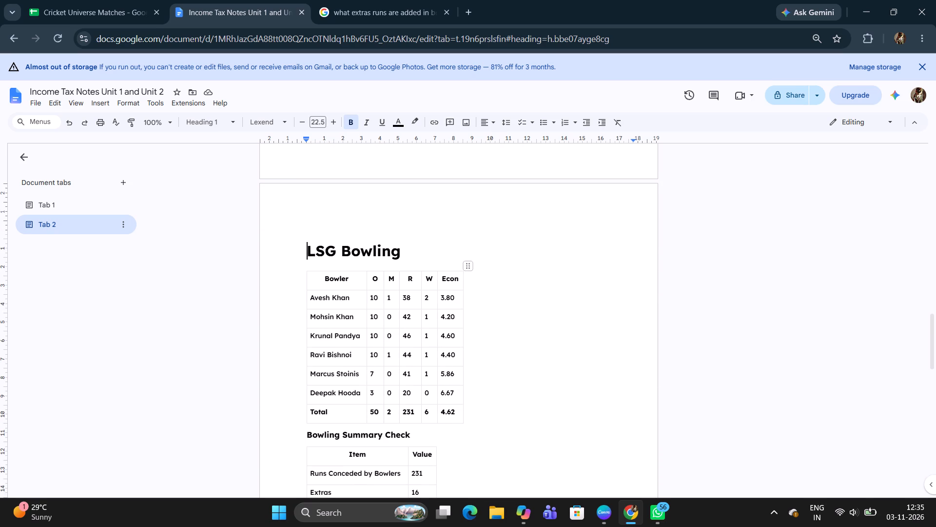
# Set Avesh Khan's runs conceded to 42 and economy to 4.20 in the LSG Bowling table.
pyautogui.click(411, 300)
pyautogui.press('BackSpace')
pyautogui.press('BackSpace')
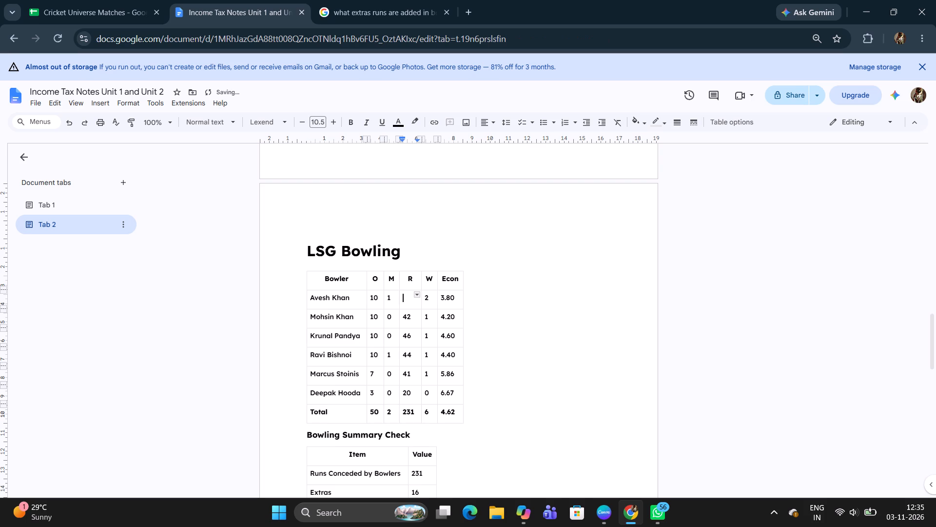
pyautogui.write('42')
pyautogui.click(456, 299)
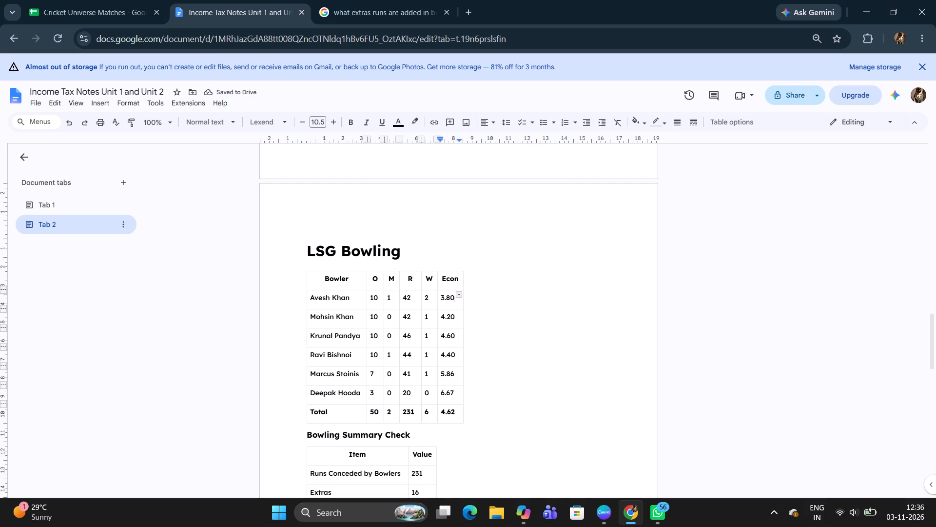
pyautogui.press('BackSpace')
pyautogui.press('BackSpace')
pyautogui.press('BackSpace')
pyautogui.press('BackSpace')
pyautogui.press('4')
pyautogui.write('.20')
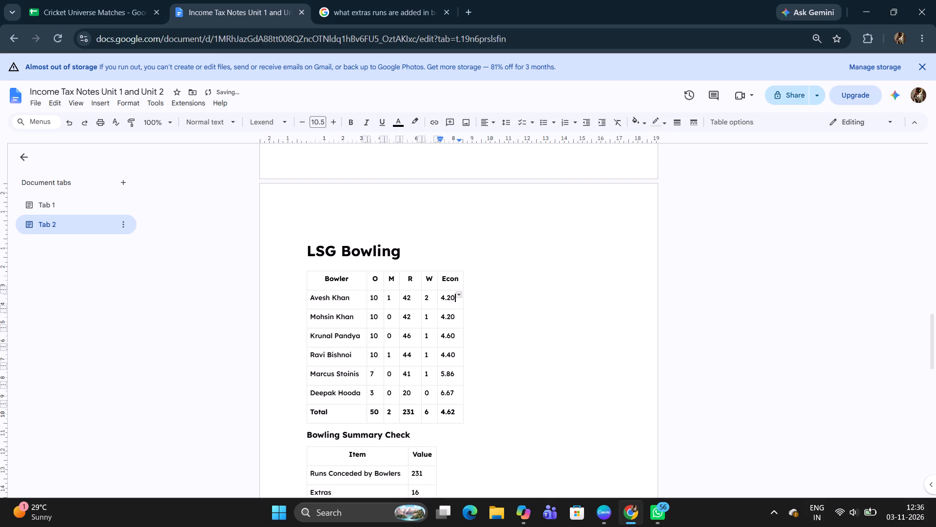
# Set Mohsin Khan's runs conceded to 44 and economy to 4.40 in the LSG Bowling table.
pyautogui.scroll(-1, 490, 351)
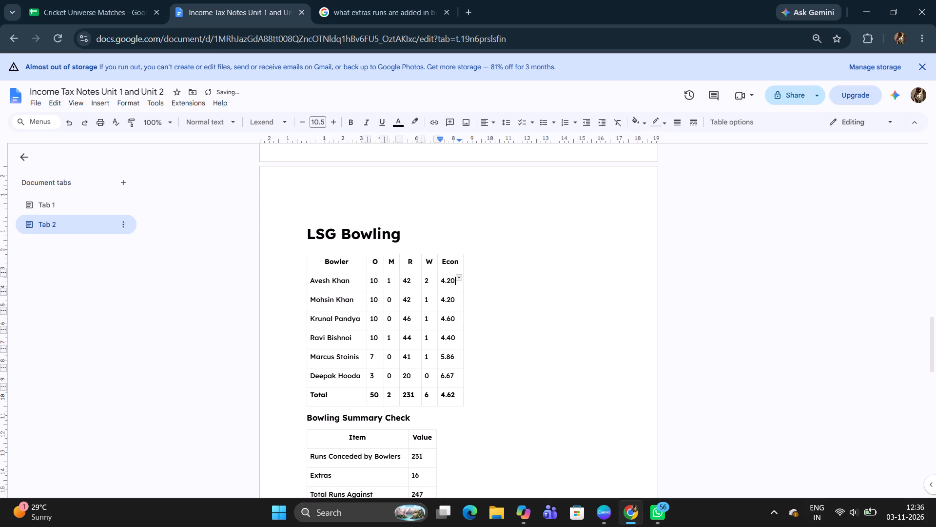
pyautogui.click(412, 301)
pyautogui.press('BackSpace')
pyautogui.press('4')
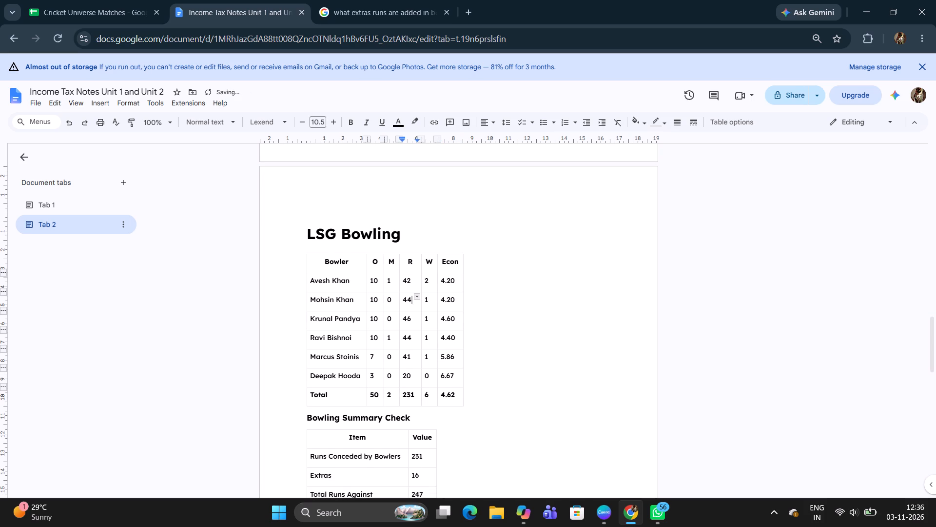
pyautogui.click(457, 301)
pyautogui.press('BackSpace')
pyautogui.press('BackSpace')
pyautogui.write('40')
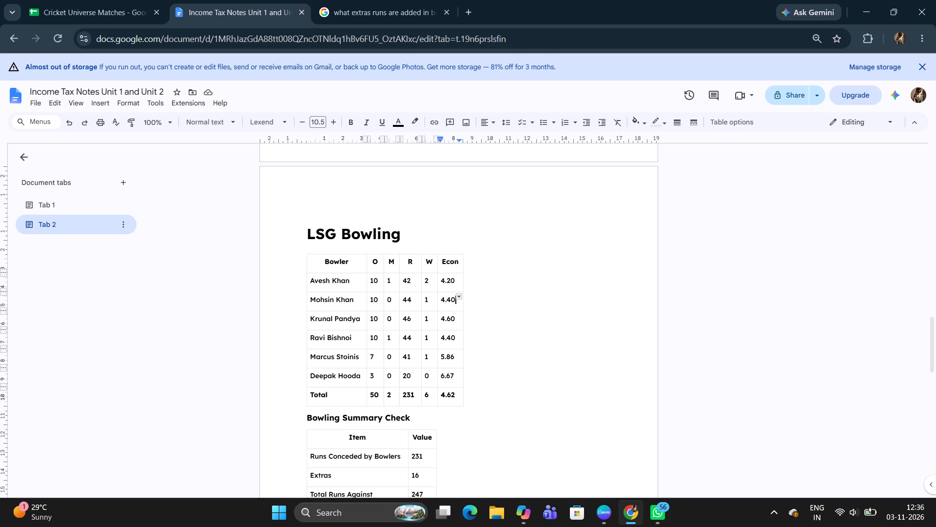
# Set Ravi Bishnoi's runs conceded to 45 and economy to 4.50 in the LSG Bowling table.
pyautogui.click(416, 342)
pyautogui.press('BackSpace')
pyautogui.press('5')
pyautogui.click(455, 341)
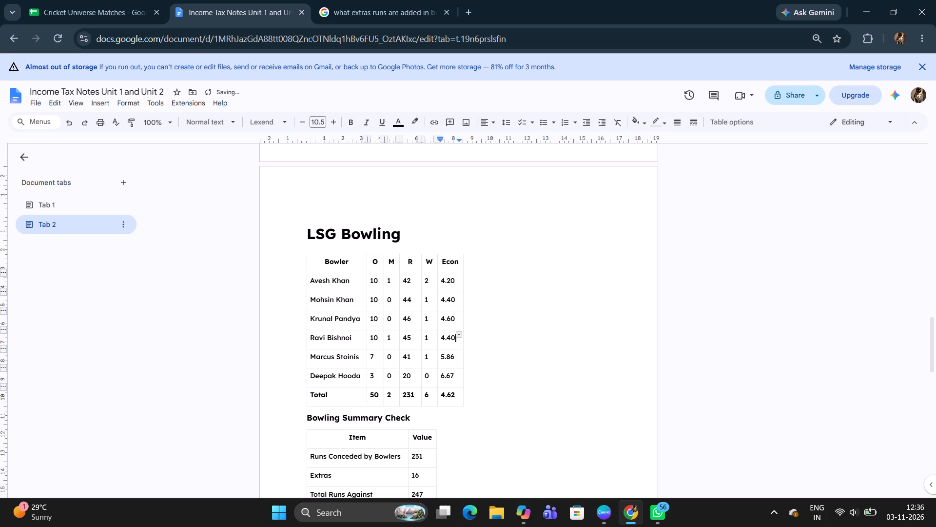
pyautogui.press('BackSpace')
pyautogui.press('BackSpace')
pyautogui.write('50')
# Set Krunal Pandya's runs conceded to 47 and economy to 4.70 in the LSG Bowling table.
pyautogui.click(417, 320)
pyautogui.press('BackSpace')
pyautogui.press('7')
pyautogui.click(448, 318)
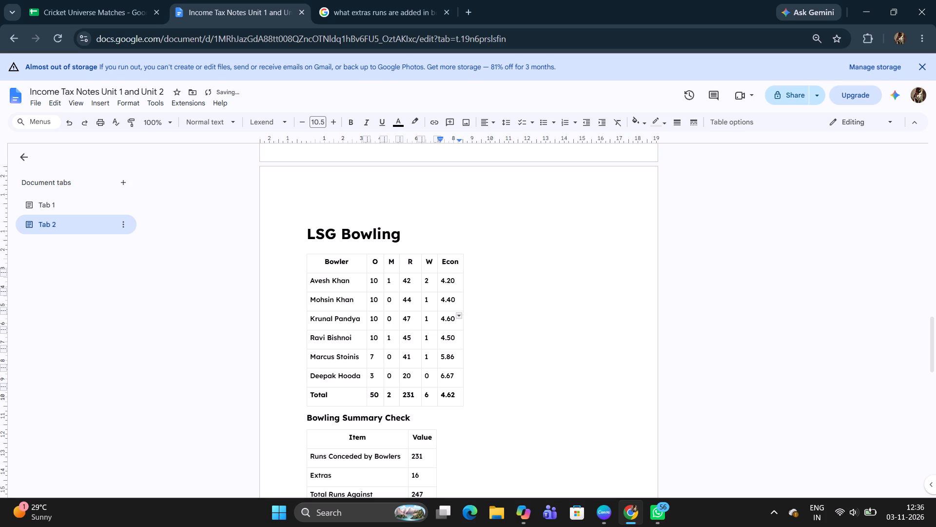
pyautogui.press('Right')
pyautogui.press('BackSpace')
pyautogui.press('8')
pyautogui.press('BackSpace')
pyautogui.press('7')
# Set Deepak Hooda's runs conceded to 21 and economy to 7.00 in the LSG Bowling table.
pyautogui.click(413, 376)
pyautogui.press('BackSpace')
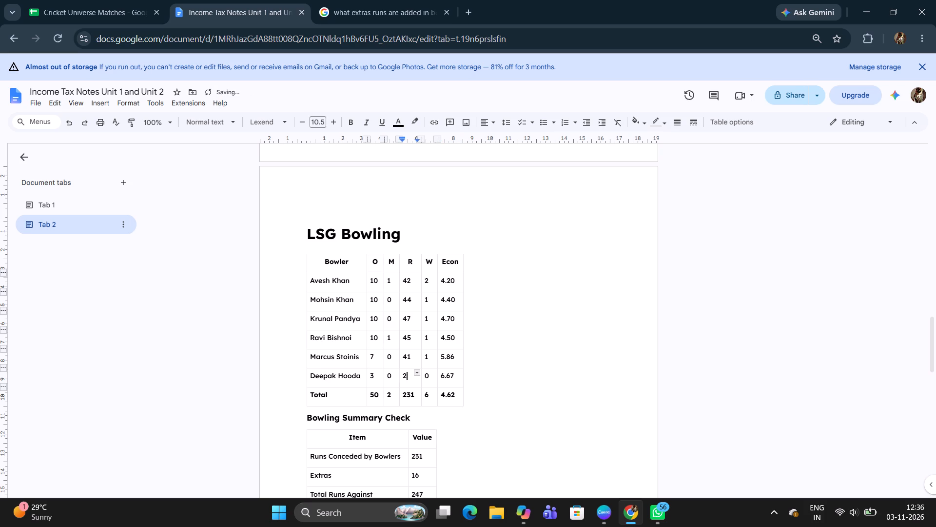
pyautogui.press('1')
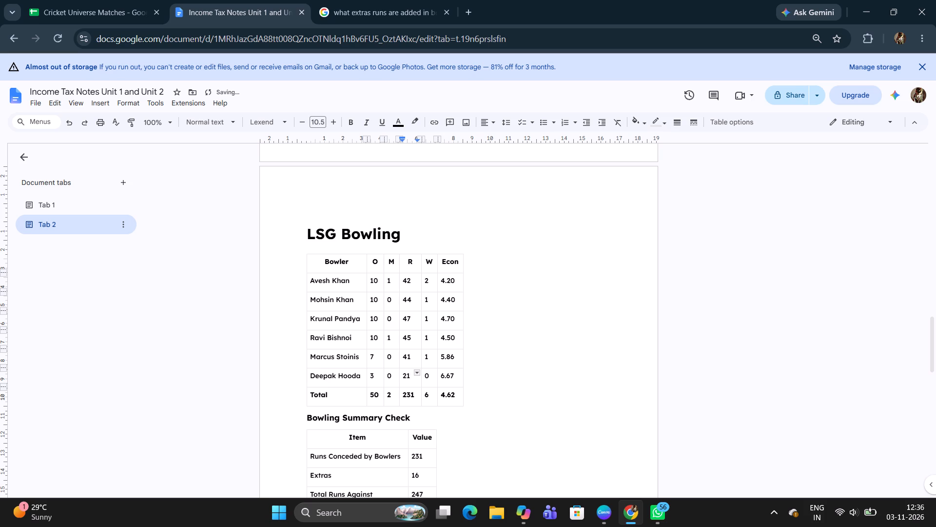
pyautogui.click(460, 376)
pyautogui.press('BackSpace')
pyautogui.press('BackSpace')
pyautogui.press('BackSpace')
pyautogui.press('BackSpace')
pyautogui.write('7.')
pyautogui.write('00')
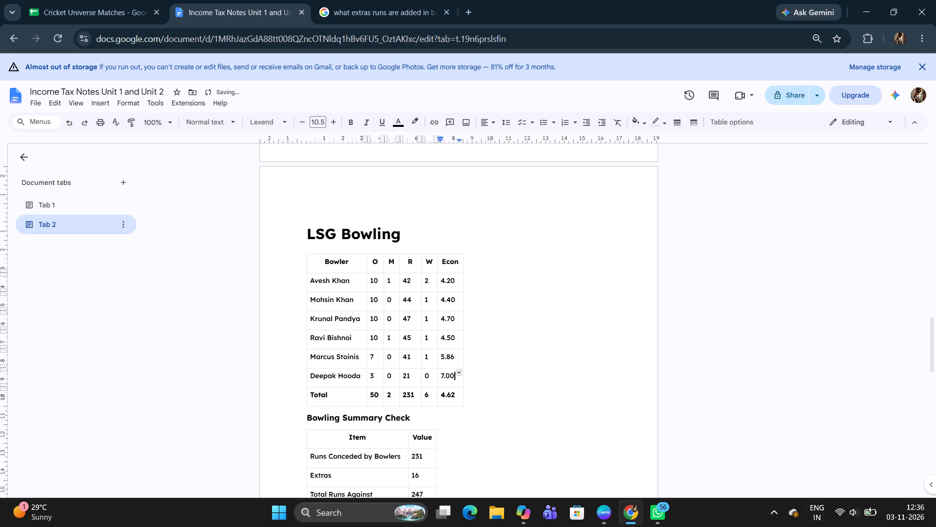
pyautogui.click(522, 403)
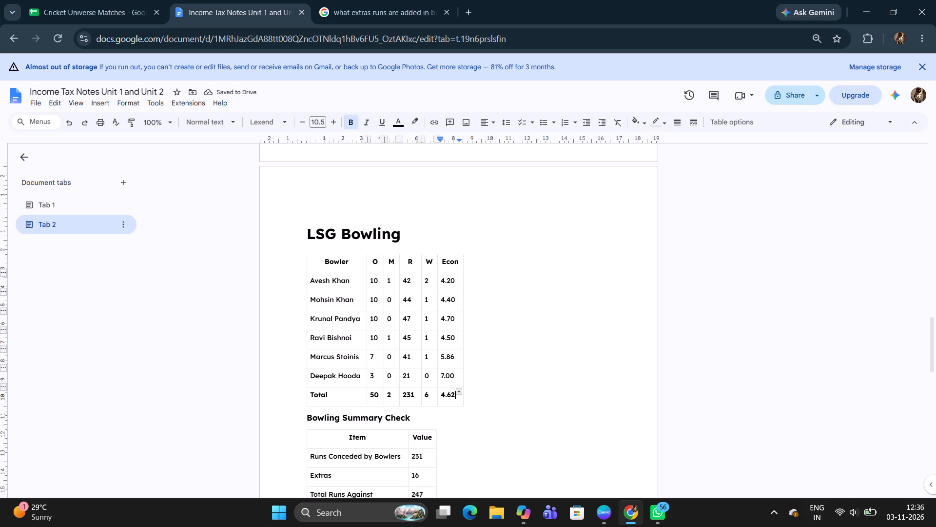
# Delete the whole Verification section below the Bowling Summary Check, including its checklist, closing result sentence and heading.
pyautogui.scroll(-2, 522, 403)
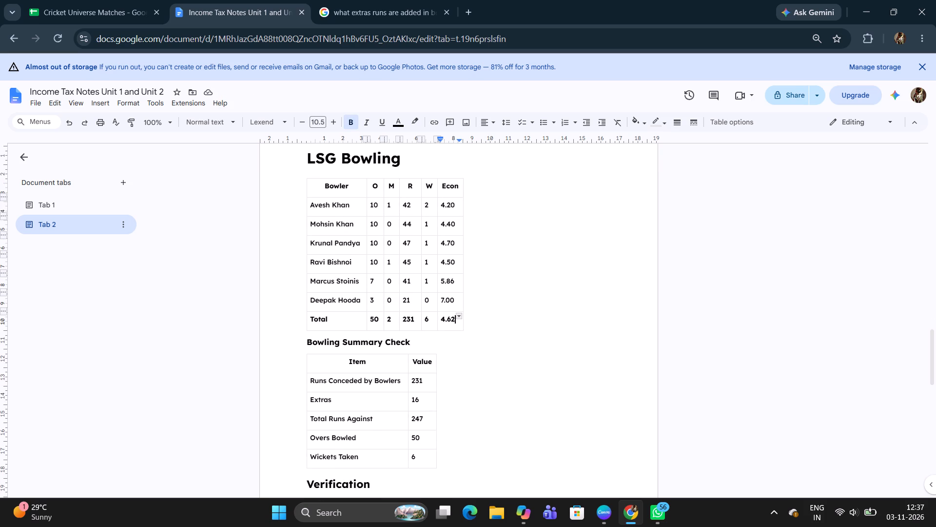
pyautogui.scroll(-3, 522, 403)
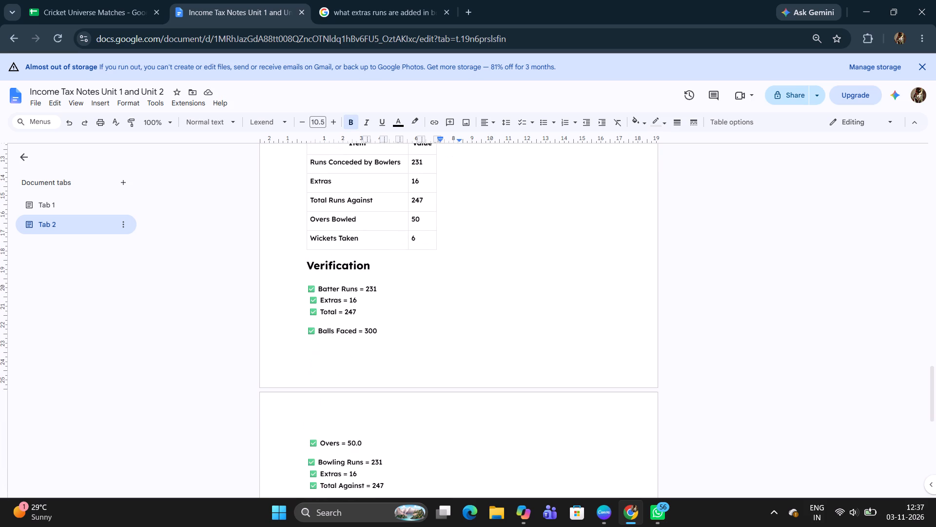
pyautogui.moveTo(306, 288); pyautogui.dragTo(453, 507)
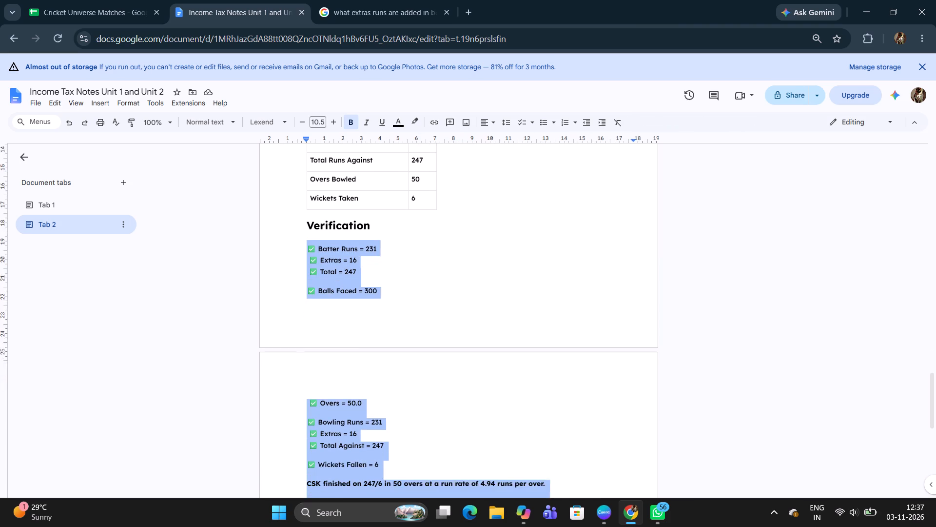
pyautogui.moveTo(453, 507); pyautogui.dragTo(514, 429)
pyautogui.press('BackSpace')
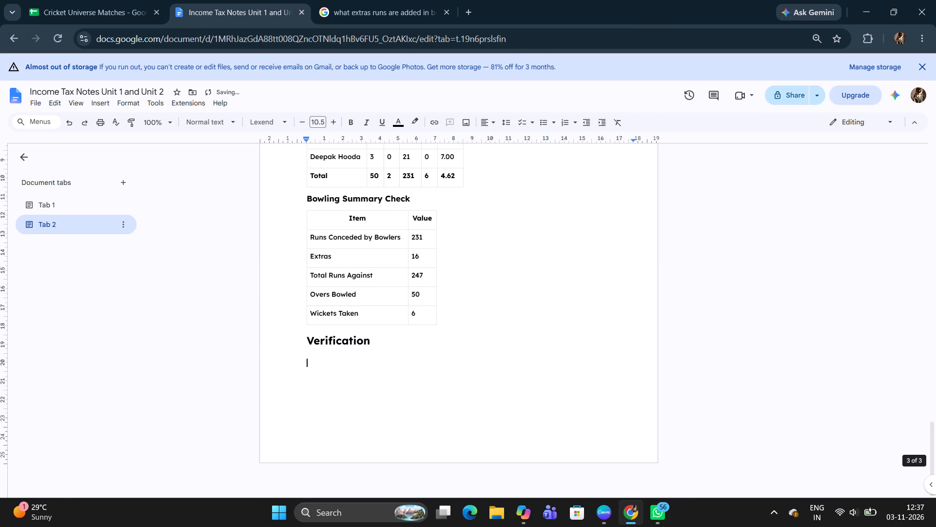
pyautogui.moveTo(381, 343); pyautogui.dragTo(284, 333)
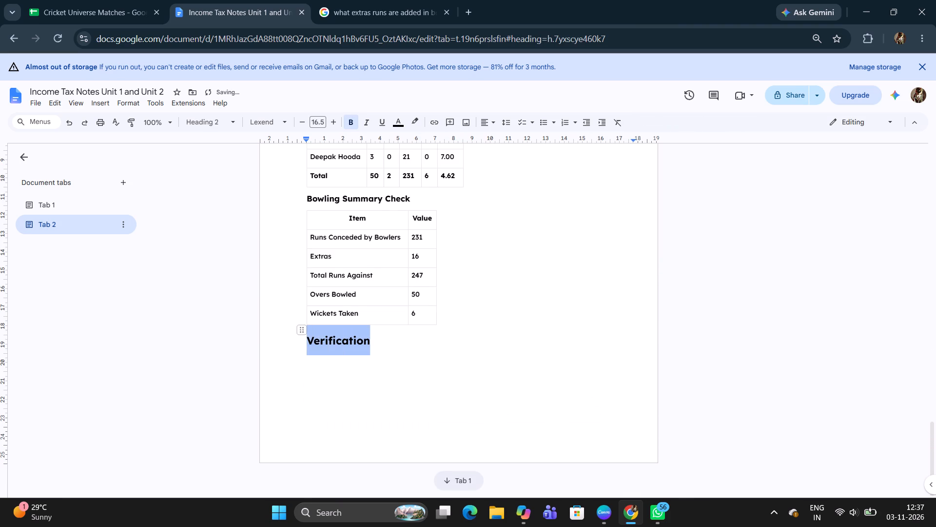
pyautogui.press('BackSpace')
# Set Runs Conceded by Bowlers to 240 in the Bowling Summary Check table.
pyautogui.scroll(1, 373, 263)
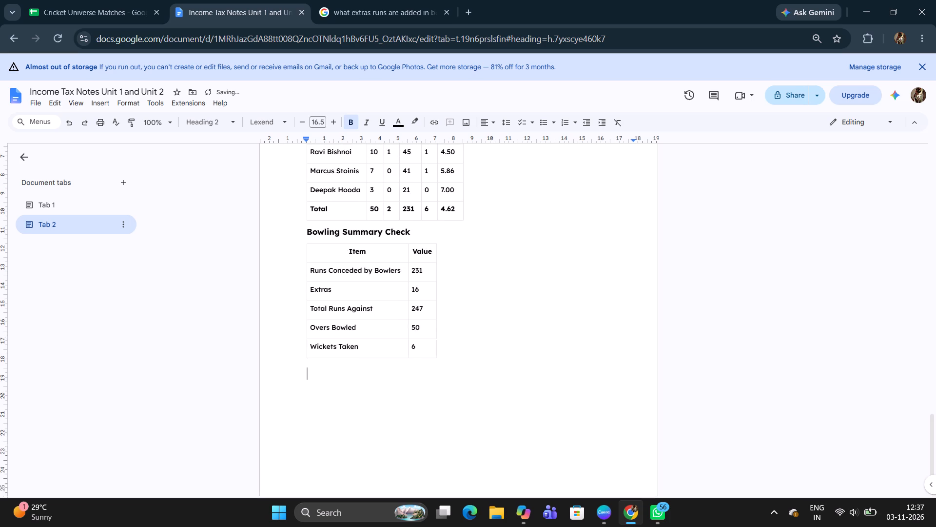
pyautogui.scroll(1, 373, 263)
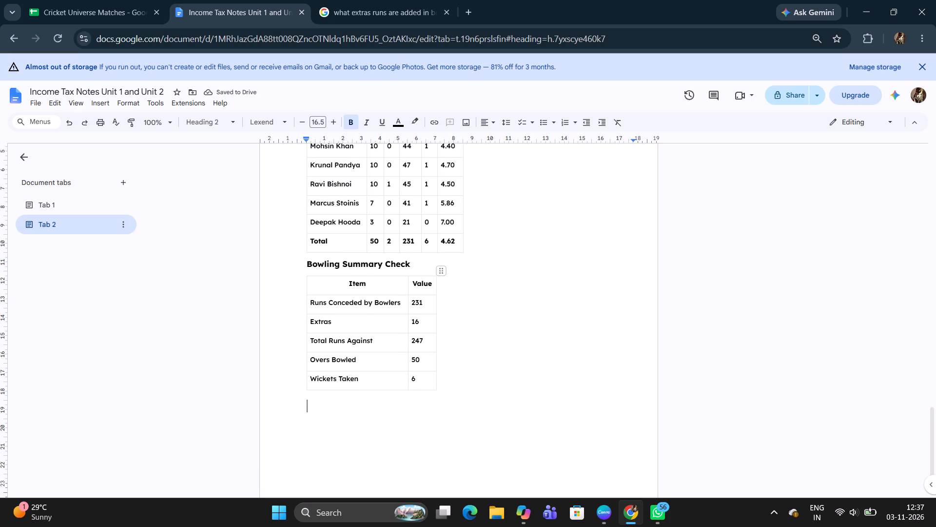
pyautogui.click(429, 304)
pyautogui.press('BackSpace')
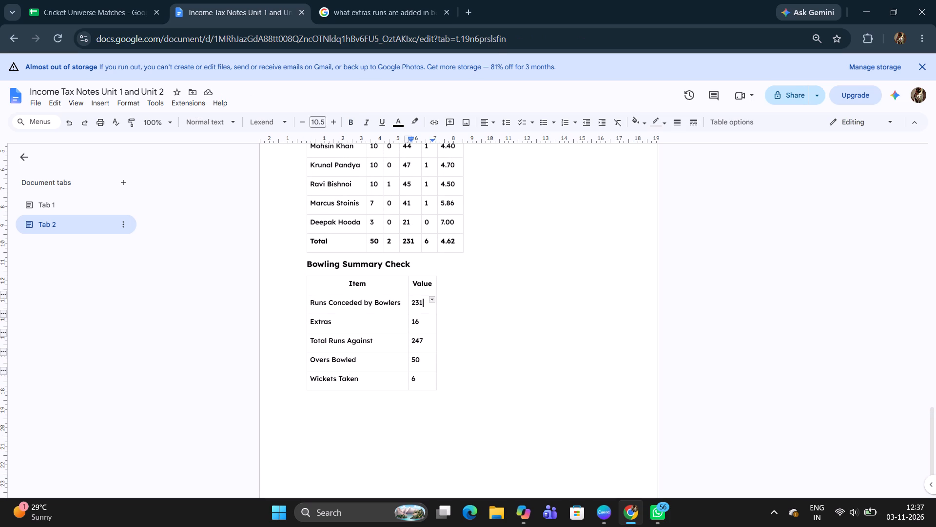
pyautogui.scroll(5, 429, 304)
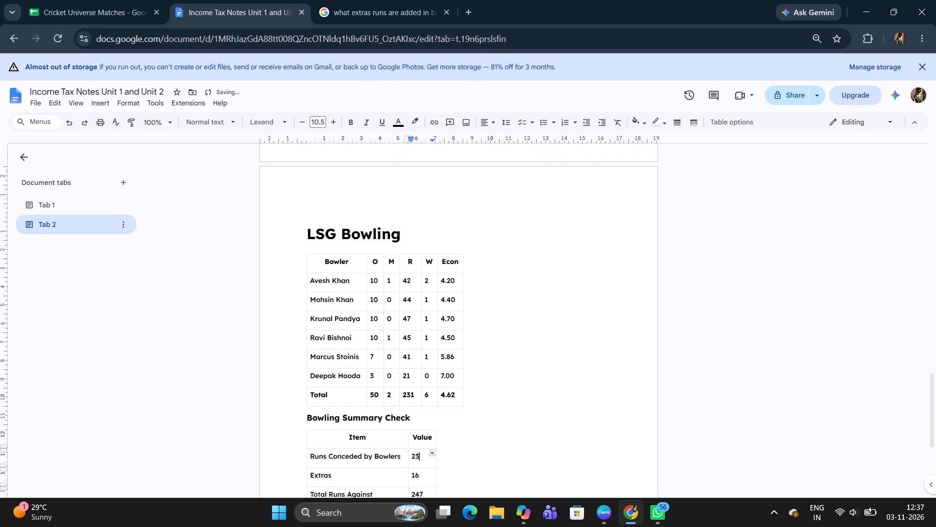
pyautogui.scroll(4, 429, 304)
pyautogui.scroll(-2, 429, 304)
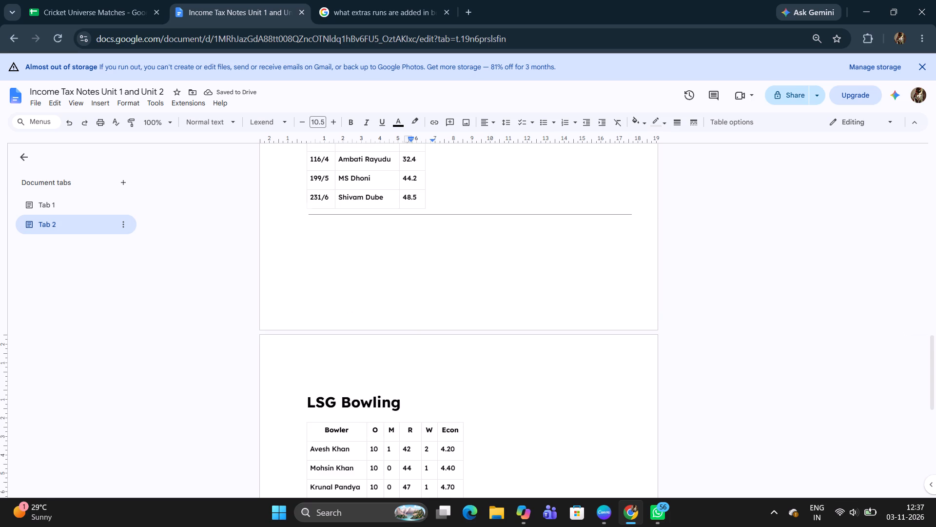
pyautogui.scroll(-3, 429, 304)
pyautogui.press('BackSpace')
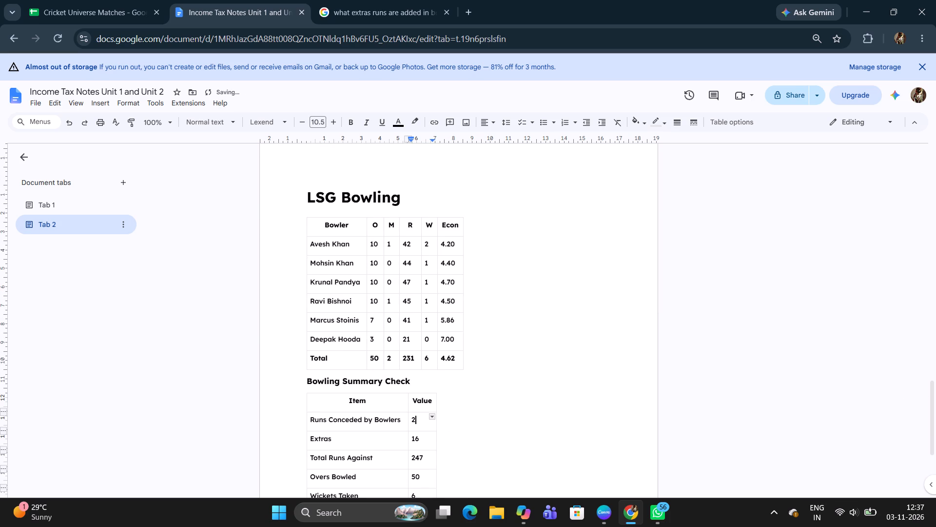
pyautogui.write('40')
# Compare the Chennai Super Kings batting extras, Innings Summary and Fall of Wickets with the LSG Bowling and Bowling Summary Check figures.
pyautogui.scroll(4, 514, 329)
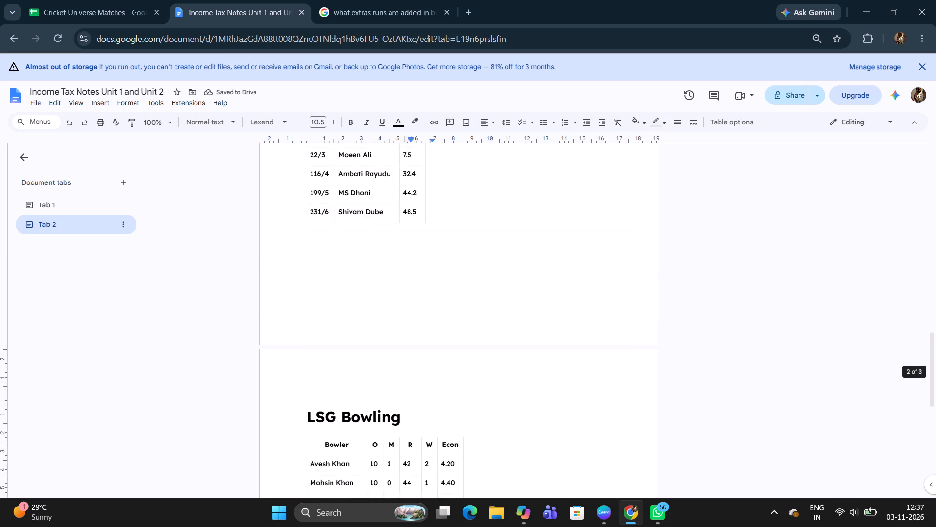
pyautogui.scroll(4, 514, 329)
pyautogui.scroll(-4, 514, 329)
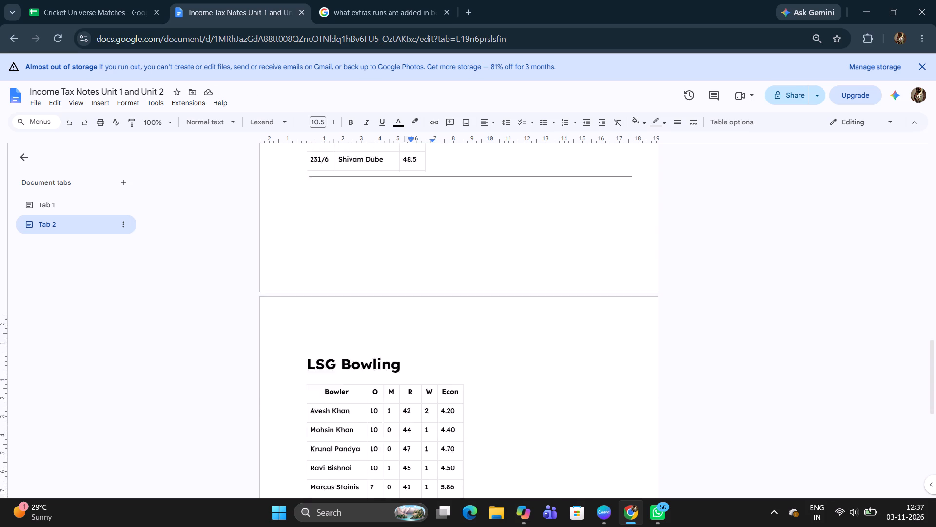
pyautogui.scroll(-2, 514, 329)
pyautogui.scroll(-1, 566, 338)
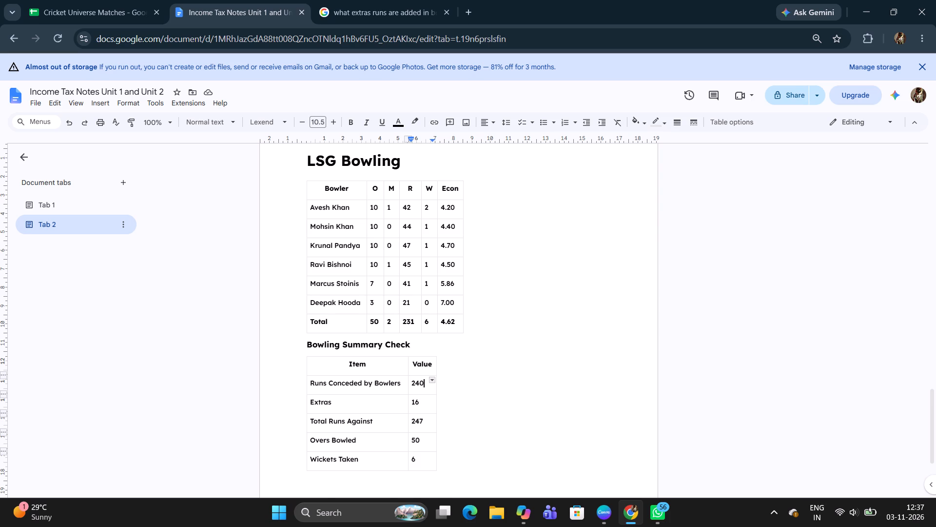
pyautogui.scroll(12, 566, 338)
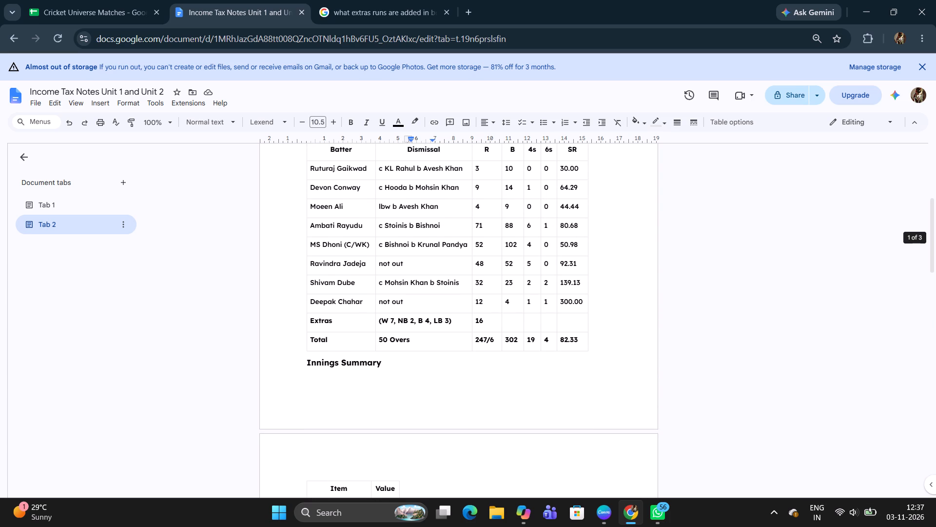
pyautogui.scroll(-1, 467, 360)
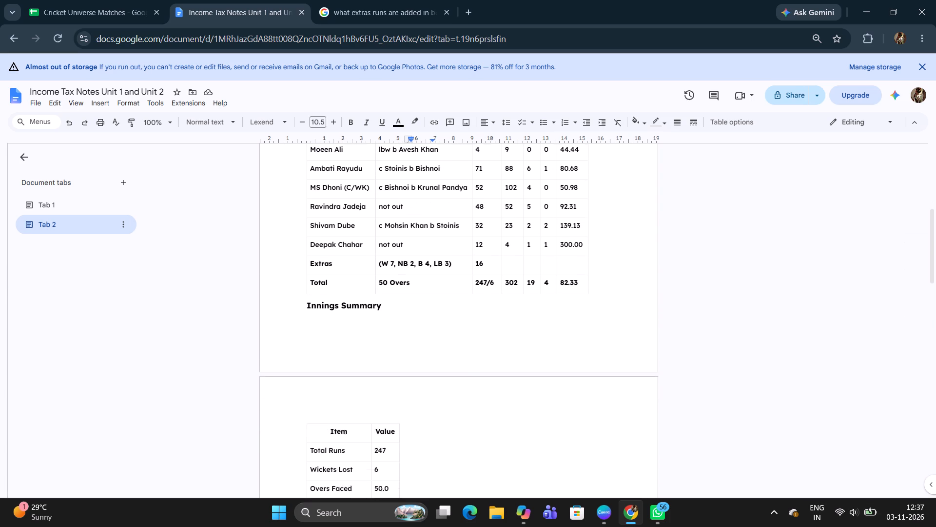
pyautogui.scroll(-7, 467, 360)
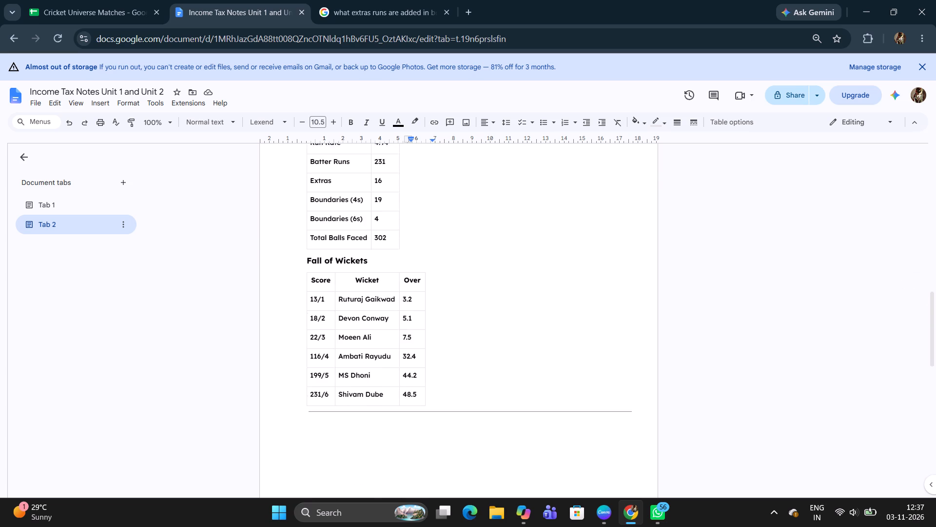
pyautogui.scroll(-4, 467, 360)
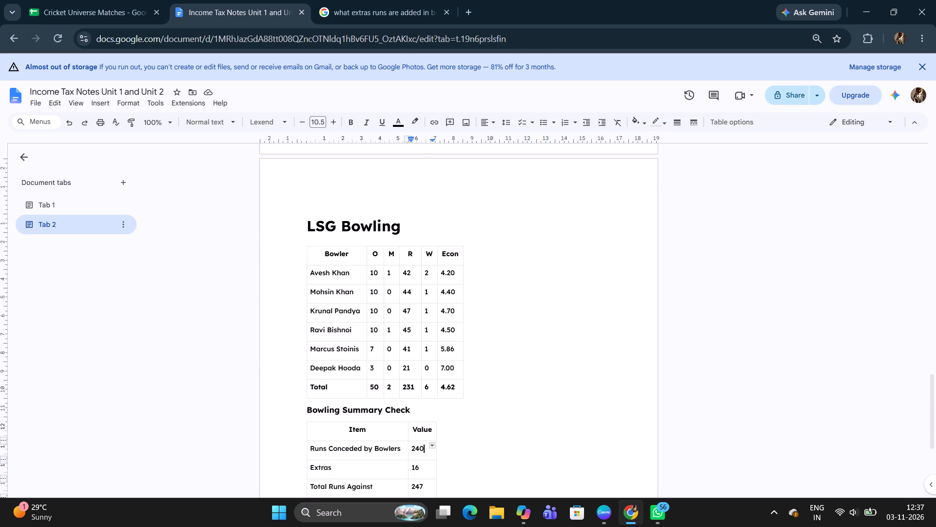
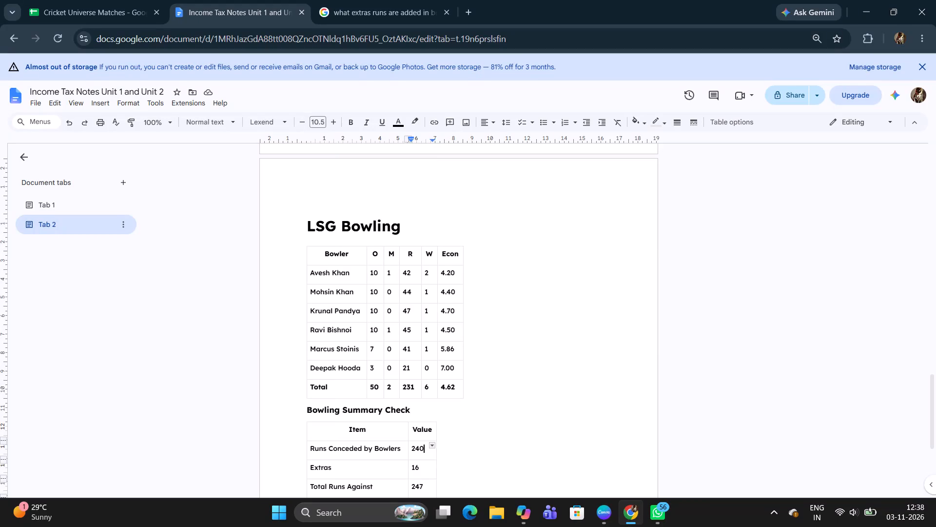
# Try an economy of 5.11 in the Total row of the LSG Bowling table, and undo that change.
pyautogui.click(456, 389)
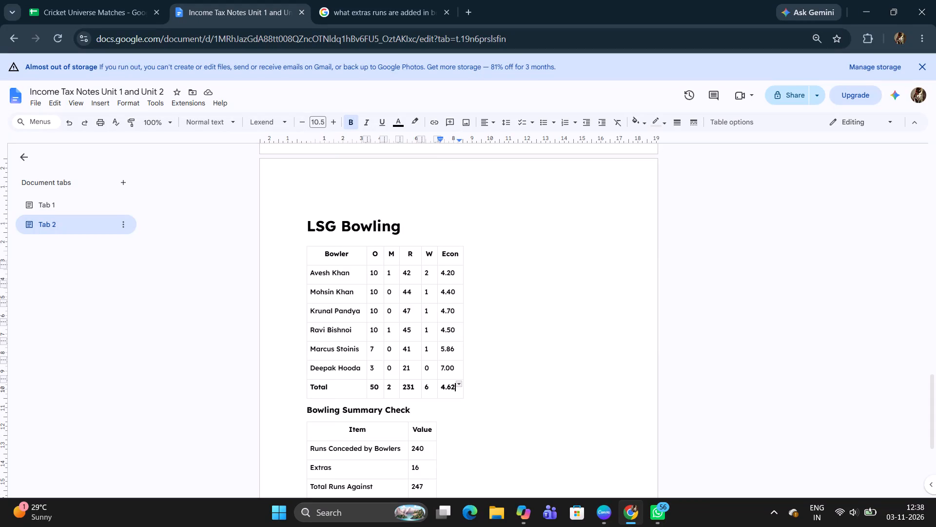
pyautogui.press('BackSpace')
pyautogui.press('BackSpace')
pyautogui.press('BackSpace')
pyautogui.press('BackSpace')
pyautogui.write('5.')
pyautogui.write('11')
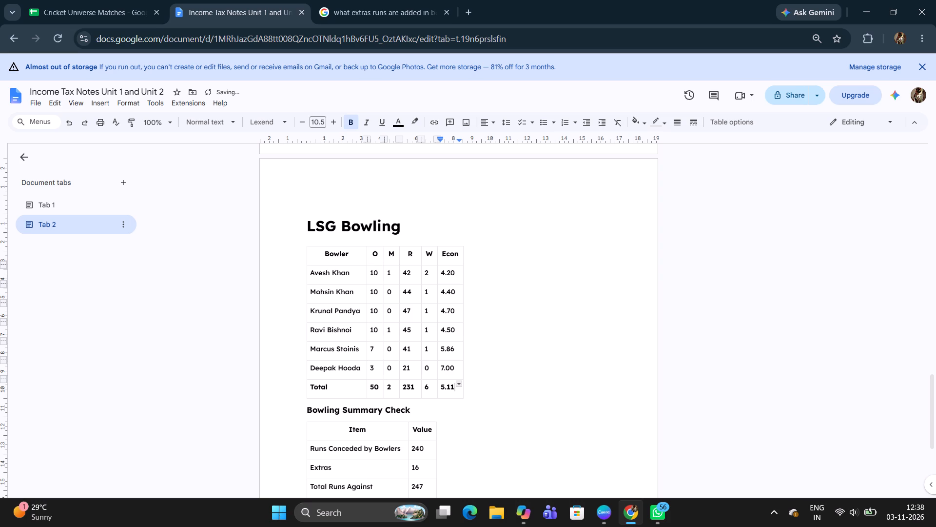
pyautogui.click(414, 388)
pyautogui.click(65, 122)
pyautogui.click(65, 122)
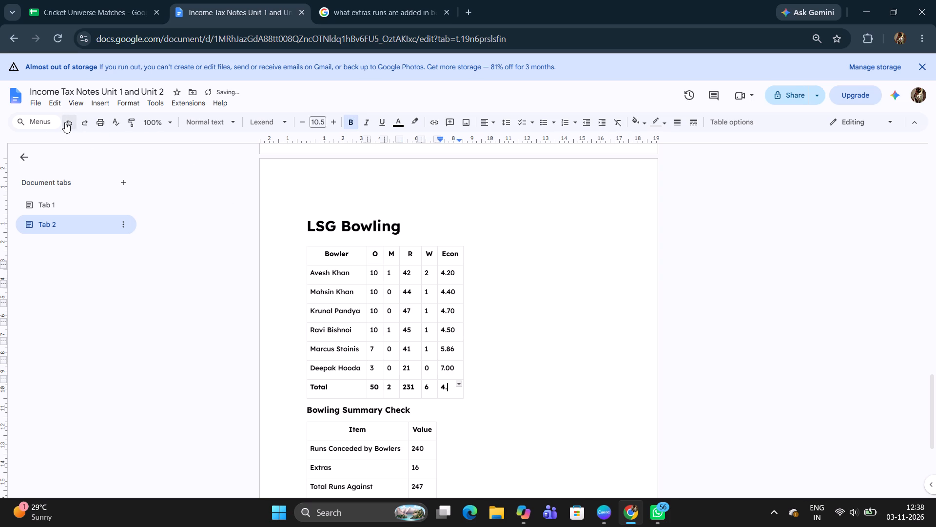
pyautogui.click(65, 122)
# Set the Total row's runs conceded to 240 and economy to 4.80 in the LSG Bowling table.
pyautogui.click(416, 388)
pyautogui.press('BackSpace')
pyautogui.press('BackSpace')
pyautogui.write('40')
pyautogui.click(461, 387)
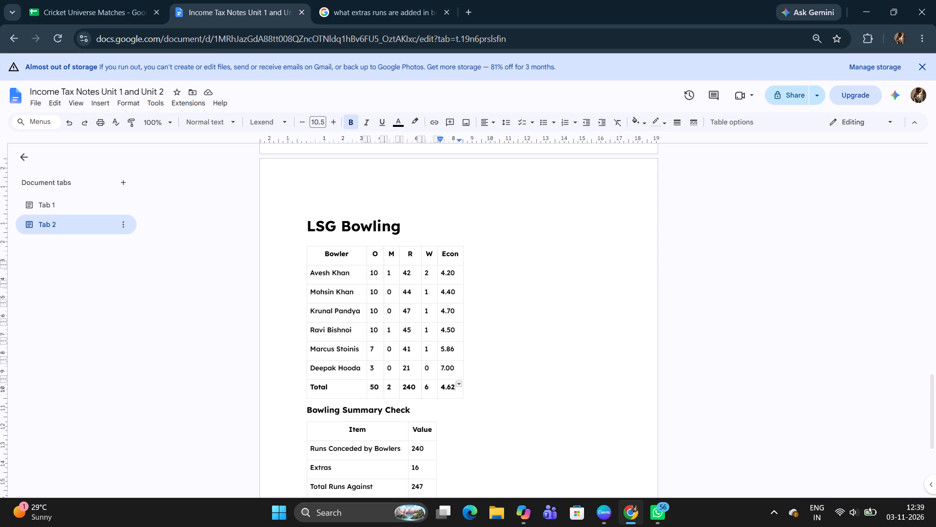
pyautogui.press('BackSpace')
pyautogui.press('BackSpace')
pyautogui.write('80')
pyautogui.click(757, 345)
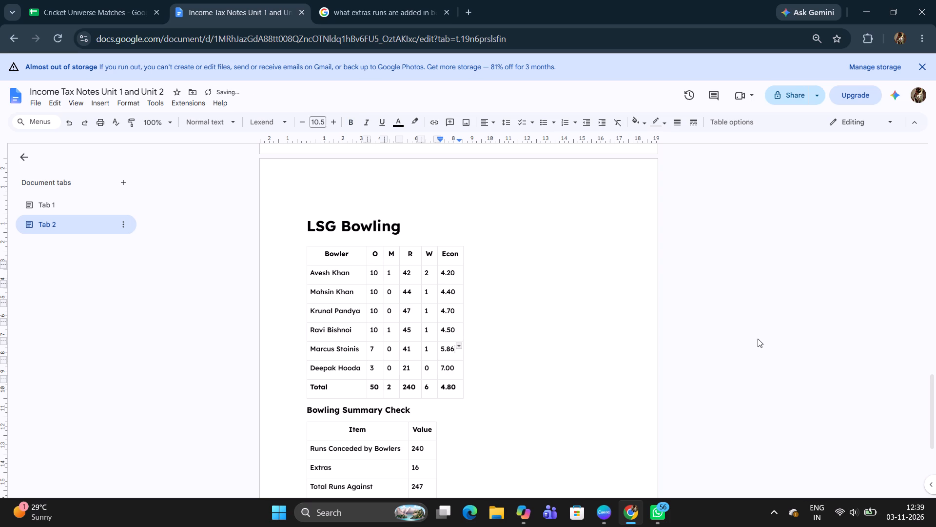
# Review the LSG Bowling and Bowling Summary Check figures against the Chennai Super Kings batting table and Innings Summary.
pyautogui.scroll(-3, 760, 314)
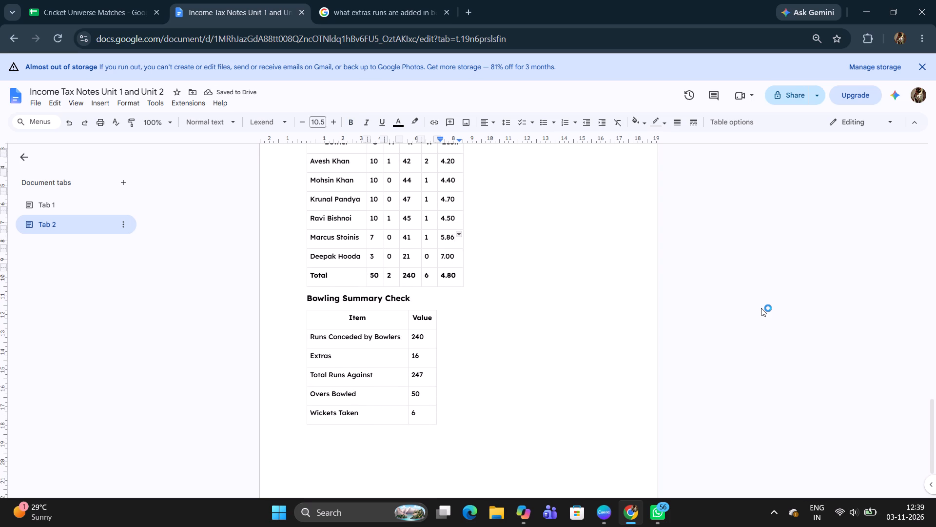
pyautogui.scroll(-1, 761, 308)
pyautogui.scroll(2, 761, 308)
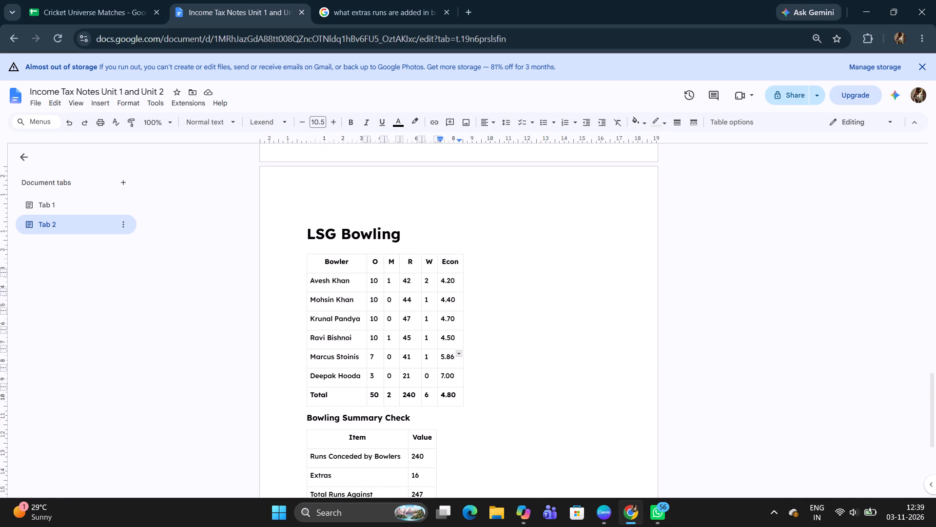
pyautogui.click(614, 388)
pyautogui.scroll(5, 614, 388)
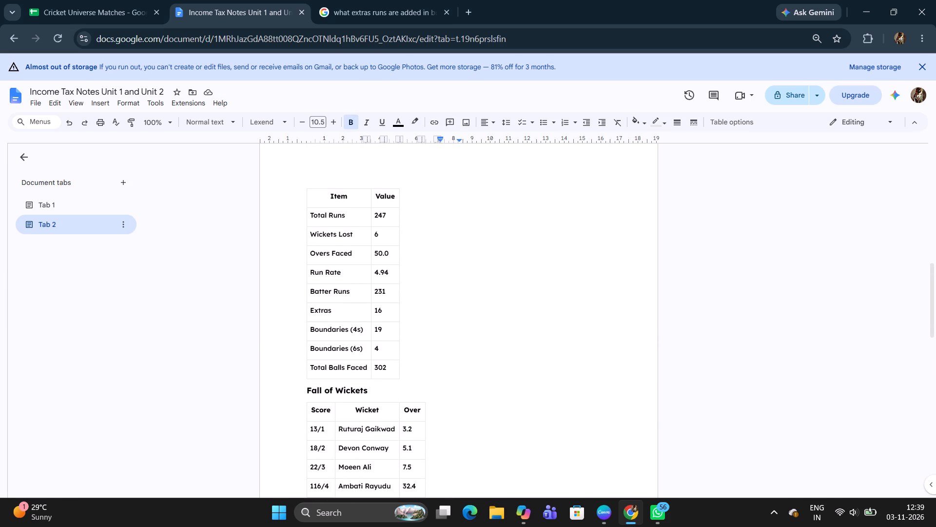
pyautogui.scroll(5, 614, 388)
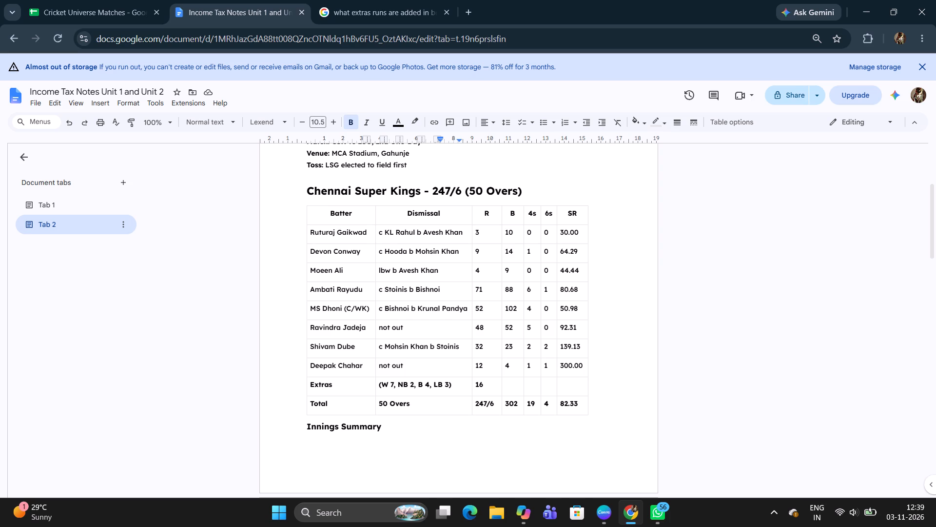
pyautogui.scroll(-3, 706, 354)
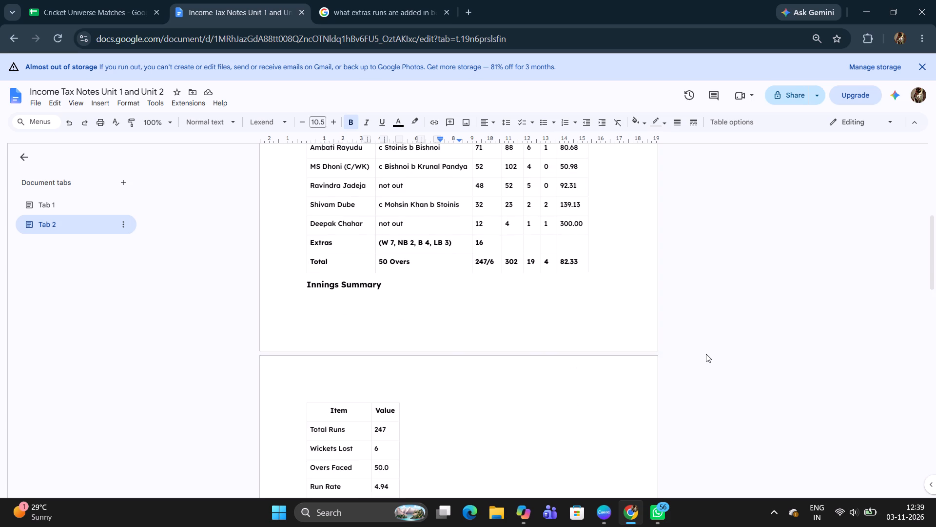
pyautogui.scroll(-8, 706, 354)
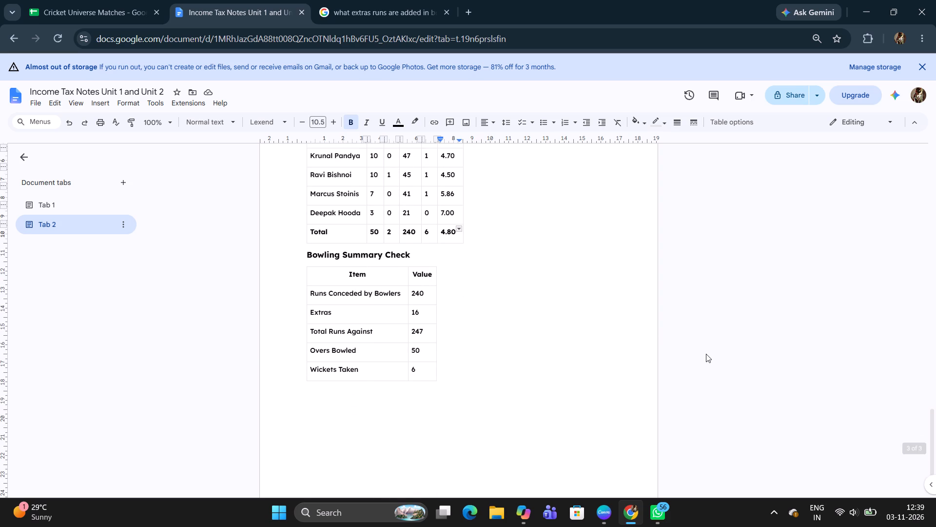
pyautogui.click(664, 301)
pyautogui.scroll(-1, 664, 301)
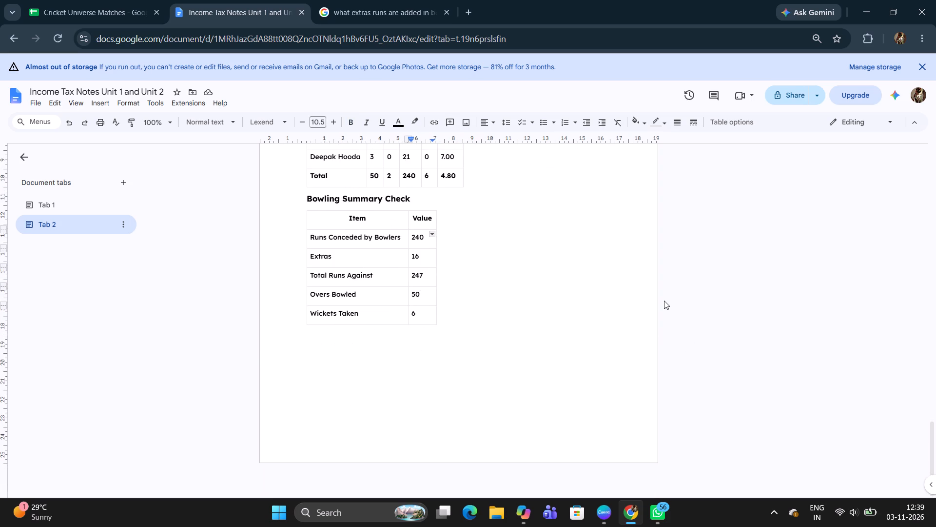
pyautogui.scroll(-1, 664, 301)
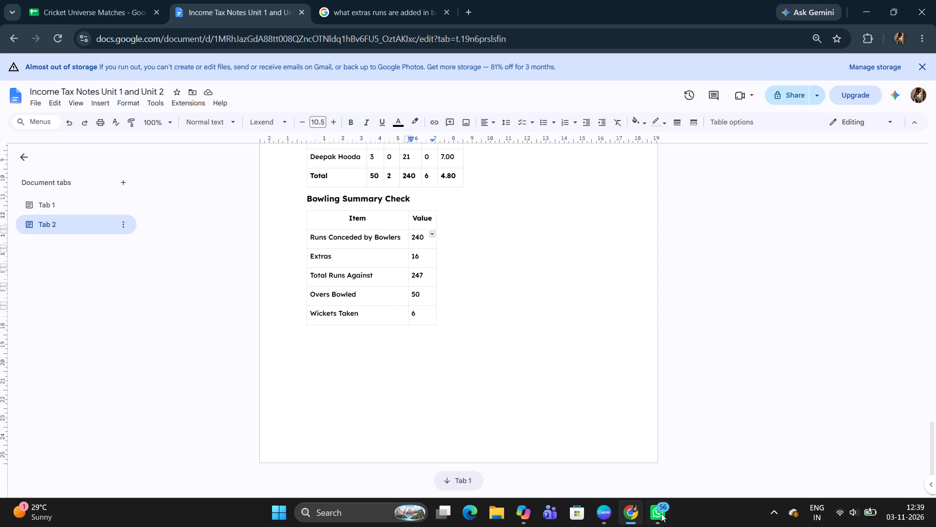
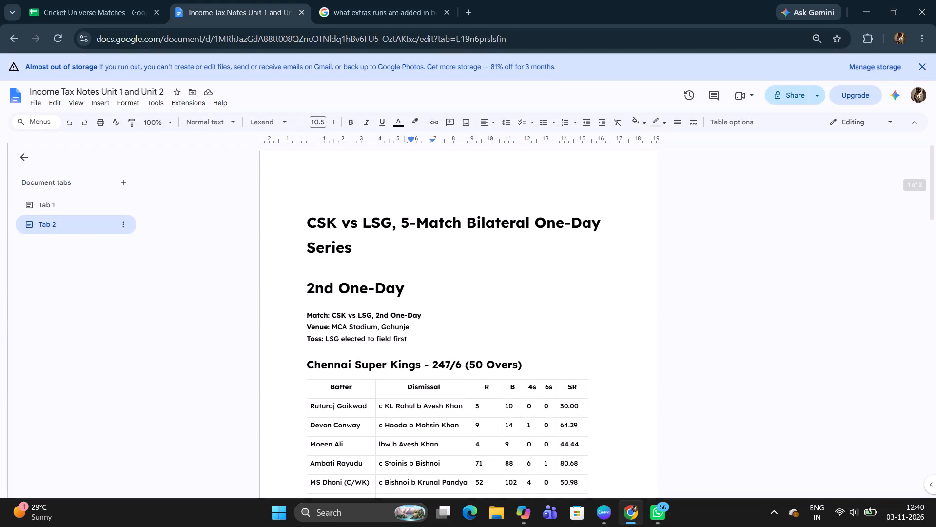
# Add a line below the Toss line and place a copy of the "2nd One-Day" heading there.
pyautogui.click(371, 351)
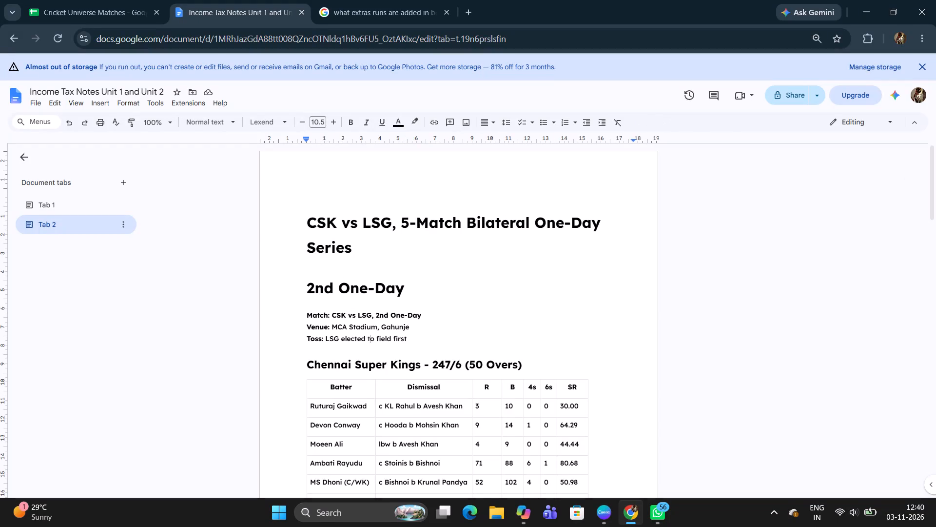
pyautogui.click(417, 338)
pyautogui.press('Return')
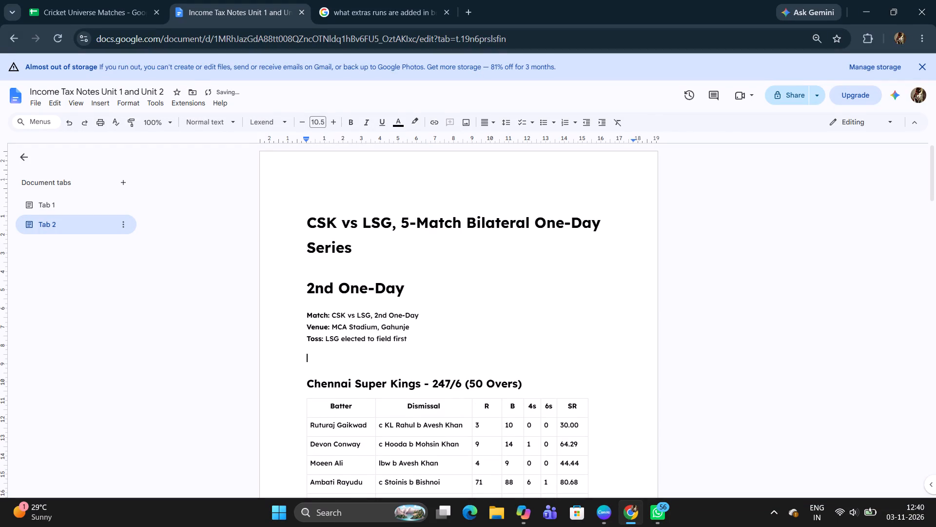
pyautogui.moveTo(416, 290); pyautogui.dragTo(305, 292)
pyautogui.rightClick(305, 292)
pyautogui.click(364, 243)
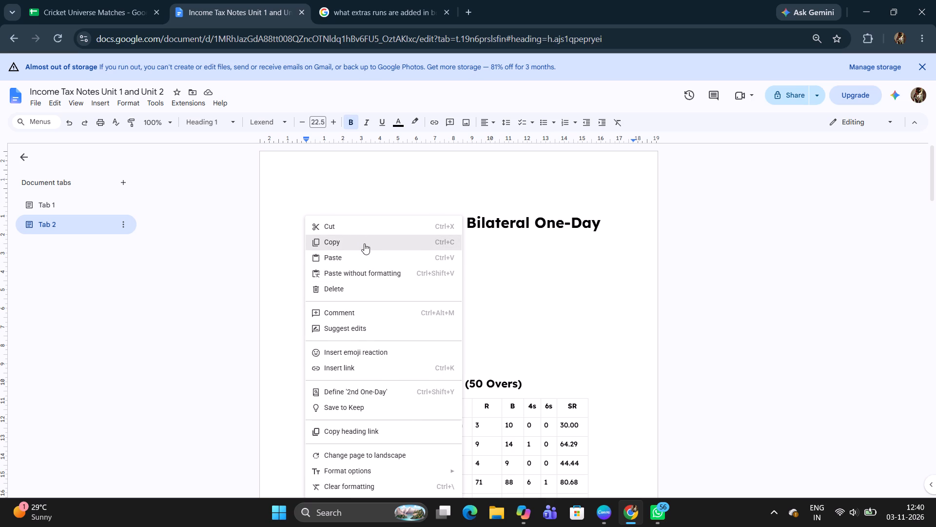
pyautogui.click(341, 362)
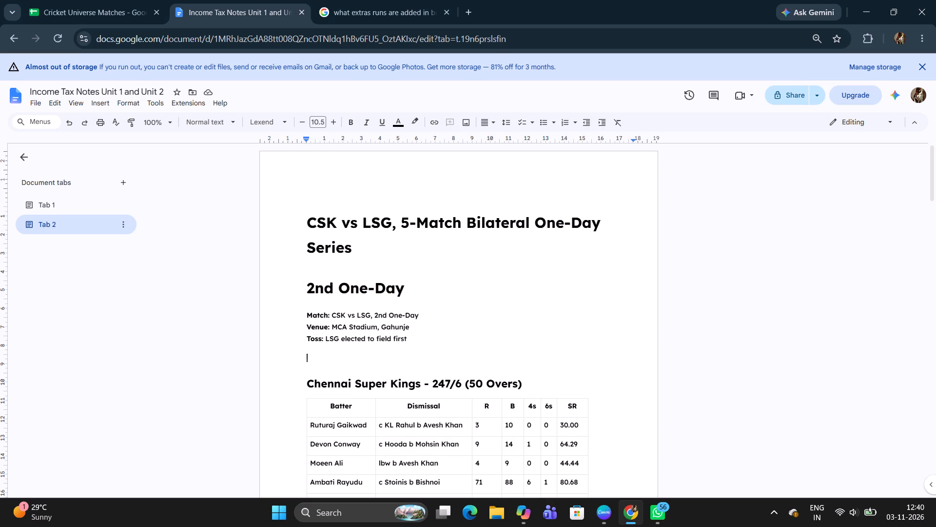
pyautogui.hotkey('ctrl', 'v')
# Replace the copied heading's text above the Chennai Super Kings score with "Innings 1- CSK".
pyautogui.press('BackSpace')
pyautogui.press('BackSpace')
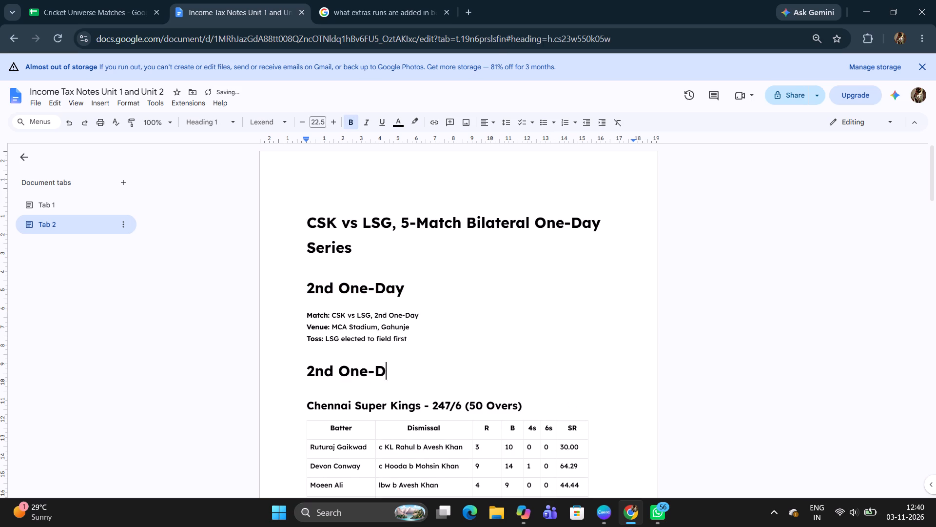
pyautogui.press('BackSpace')
pyautogui.press('BackSpace')
pyautogui.press('BackSpace')
pyautogui.press('BackSpace')
pyautogui.press('BackSpace')
pyautogui.press('BackSpace')
pyautogui.press('BackSpace')
pyautogui.press('BackSpace')
pyautogui.press('BackSpace')
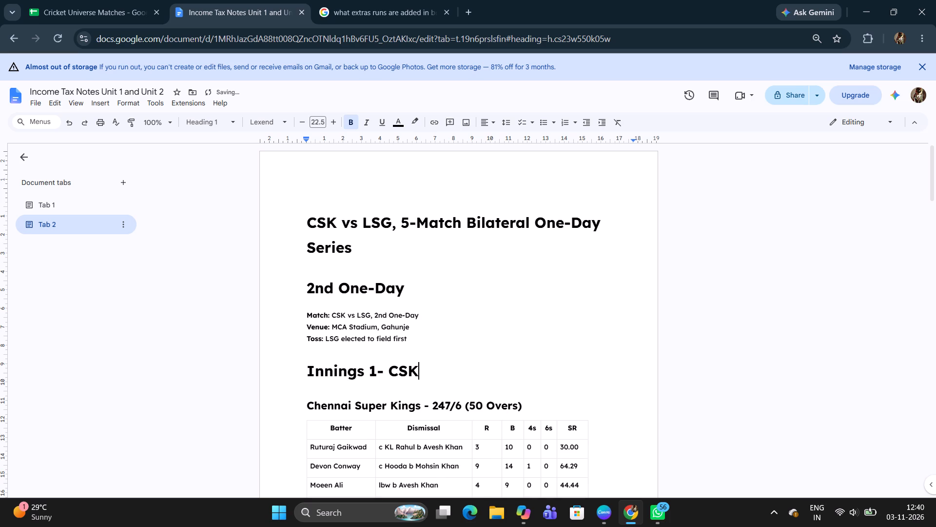
# Look through the scorecard from the Chennai Super Kings batting table to the end of the Bowling Summary Check table.
pyautogui.scroll(-1, 603, 372)
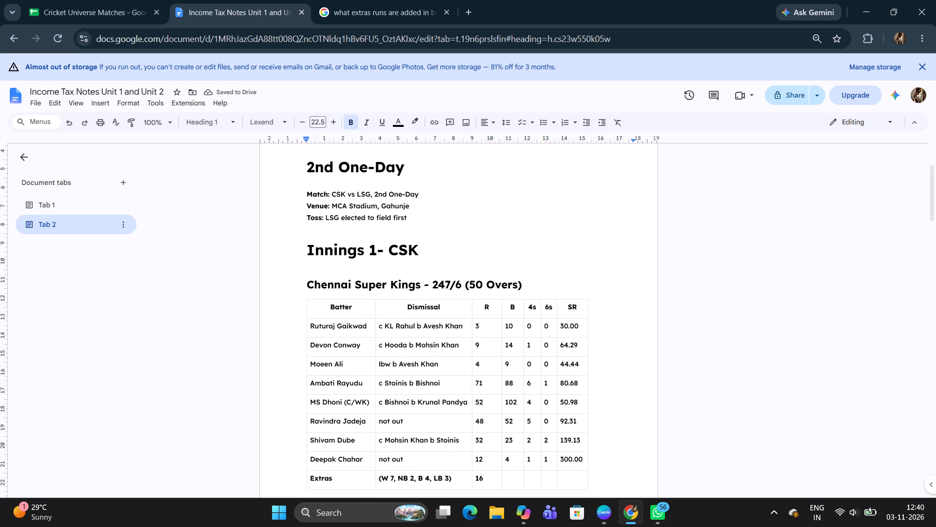
pyautogui.press('Down')
pyautogui.press('Down')
pyautogui.press('Down')
pyautogui.press('Down')
pyautogui.press('Down')
pyautogui.press('Down')
pyautogui.press('Down')
pyautogui.press('Down')
pyautogui.press('Down')
pyautogui.press('Down')
pyautogui.press('Down')
pyautogui.press('Down')
pyautogui.press('Down')
pyautogui.press('Down')
pyautogui.press('Down')
pyautogui.press('Down')
pyautogui.press('Down')
pyautogui.press('Down')
pyautogui.press('Down')
pyautogui.press('Down')
pyautogui.press('Down')
pyautogui.press('Down')
pyautogui.press('Down')
pyautogui.press('Down')
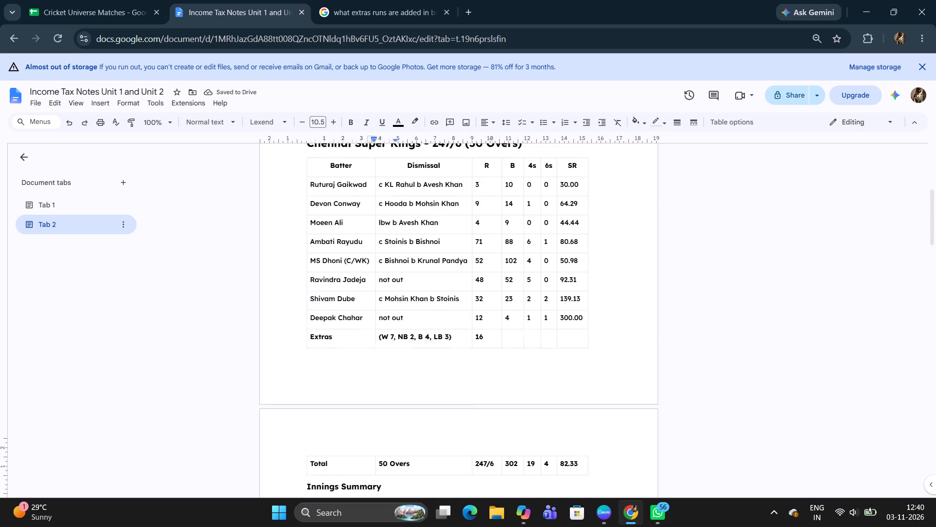
pyautogui.scroll(5, 603, 372)
pyautogui.scroll(-2, 603, 372)
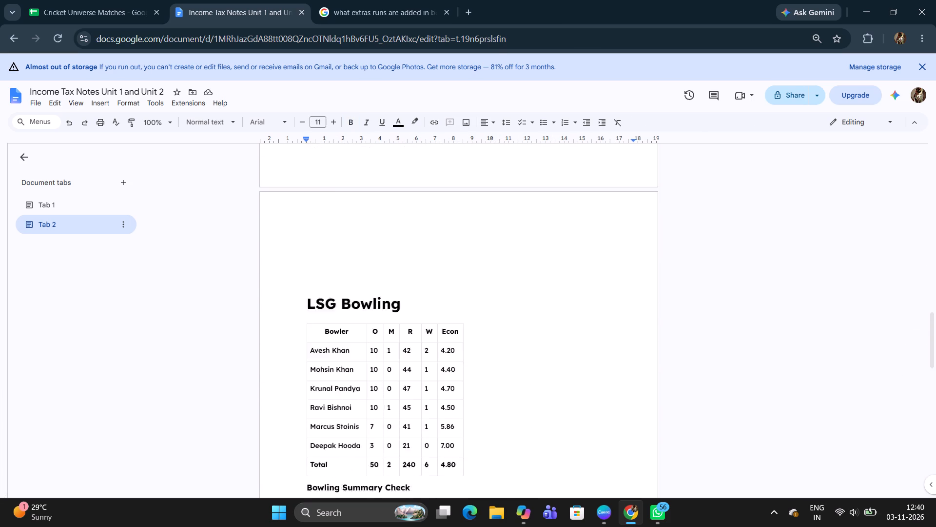
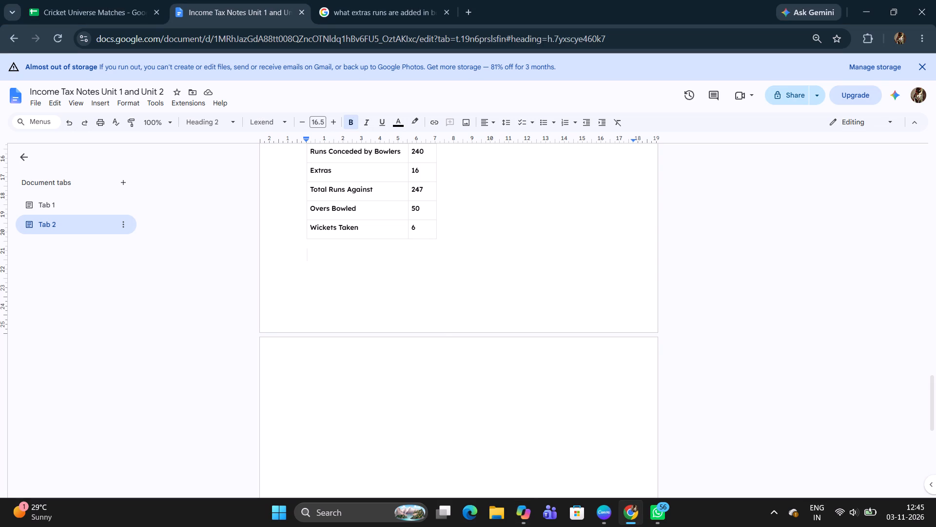
pyautogui.hotkey('ctrl', 'v')
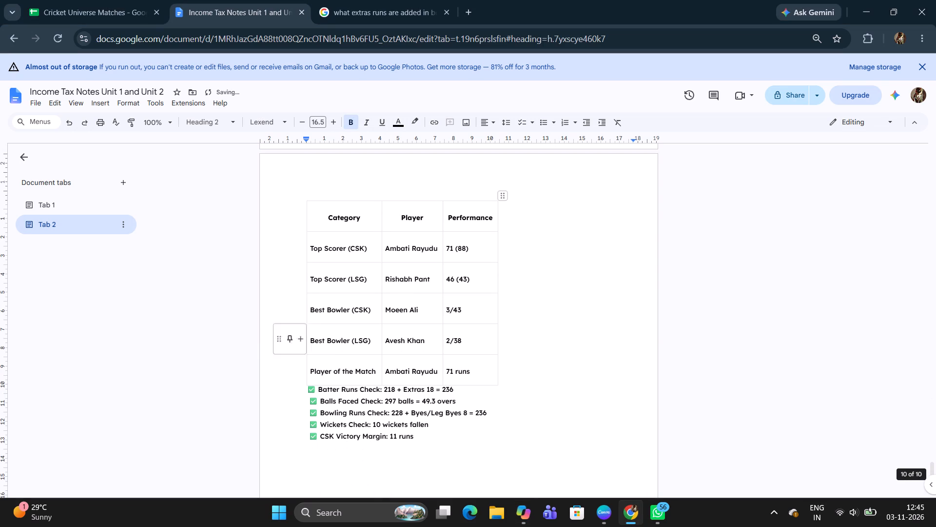
# Delete the five check-marked verification lines below the Match Awards table.
pyautogui.moveTo(435, 444); pyautogui.dragTo(317, 406)
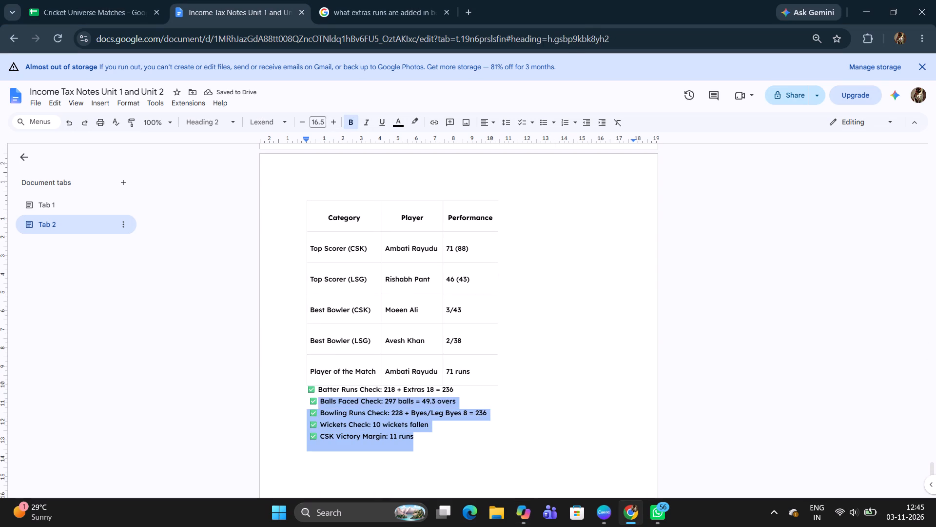
pyautogui.moveTo(317, 406); pyautogui.dragTo(305, 391)
pyautogui.press('BackSpace')
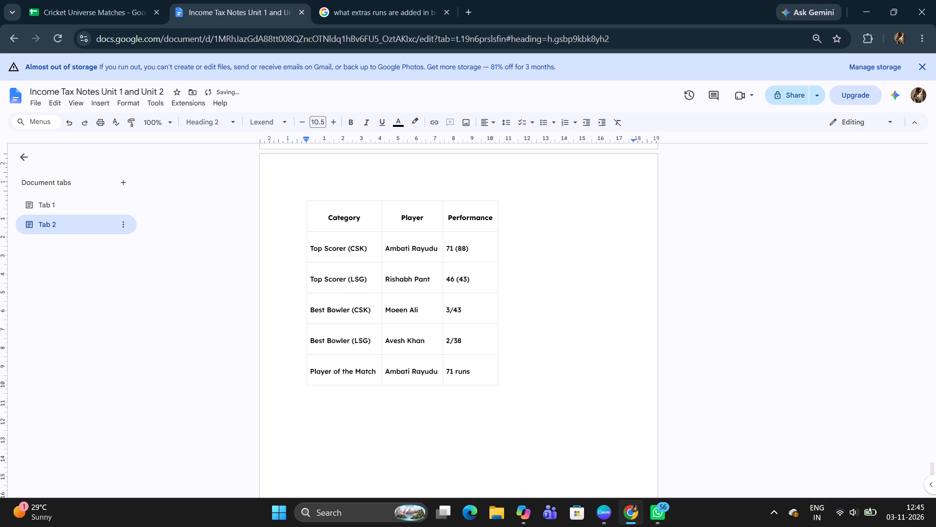
# Insert two blank lines before the Match Awards heading to put it on the same page as its table.
pyautogui.scroll(3, 447, 358)
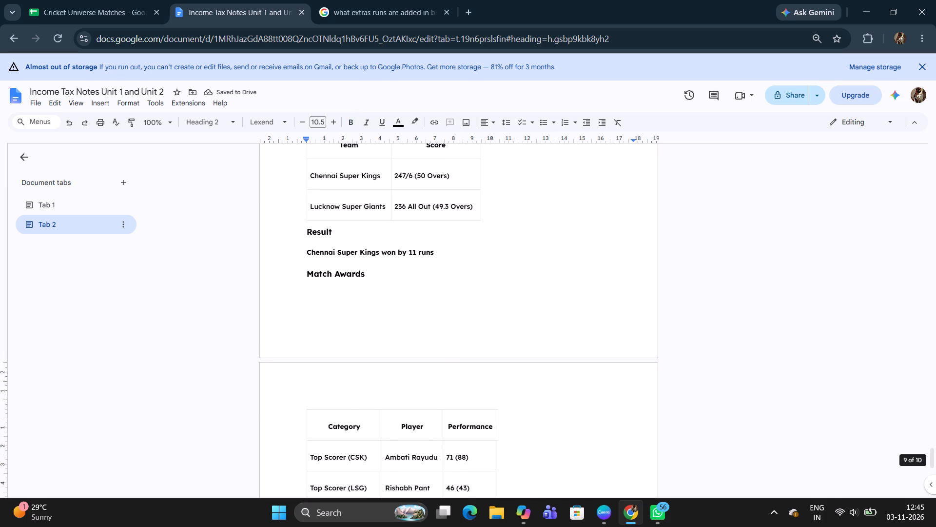
pyautogui.scroll(1, 447, 358)
pyautogui.click(304, 334)
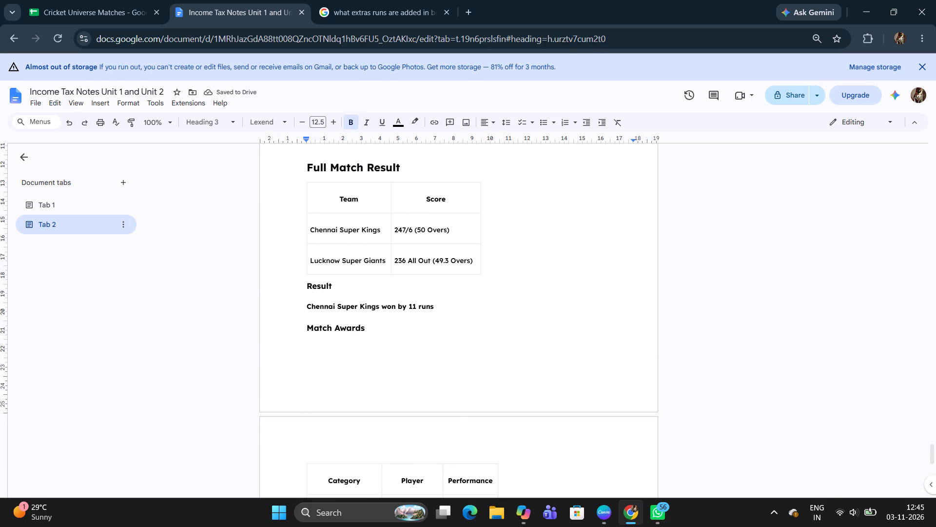
pyautogui.press('Return')
pyautogui.press('Return')
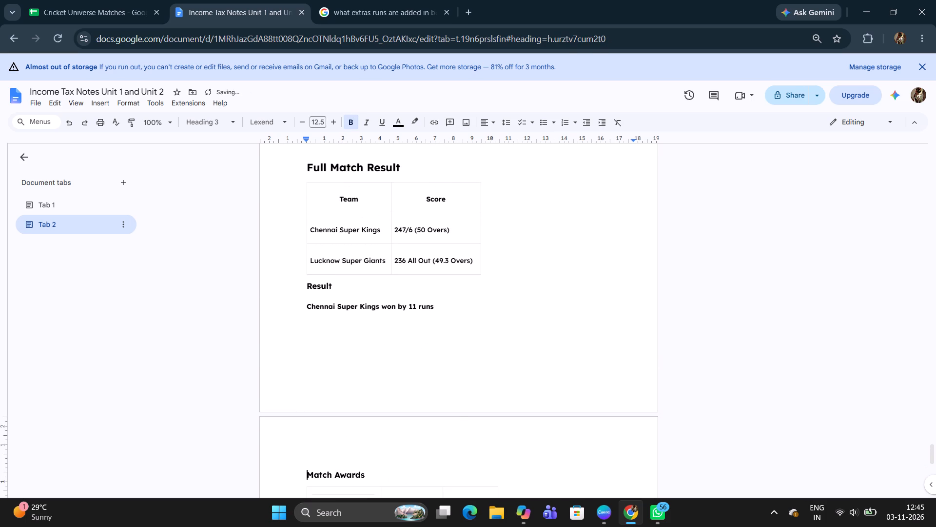
# Insert a blank line between the Full Match Result table and the Result heading.
pyautogui.scroll(1, 353, 322)
pyautogui.click(306, 298)
pyautogui.press('Return')
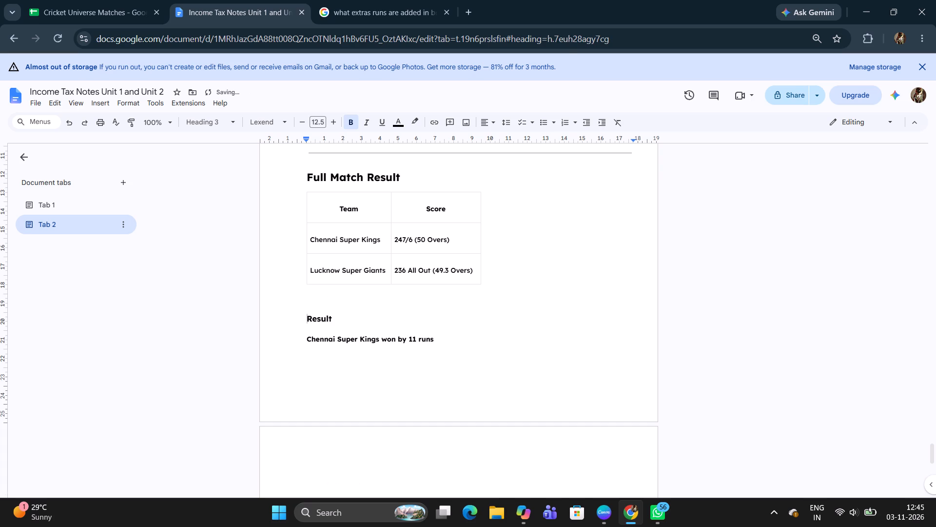
# Shorten the subheading under CSK Bowling to "Bowling Figures:".
pyautogui.scroll(2, 425, 295)
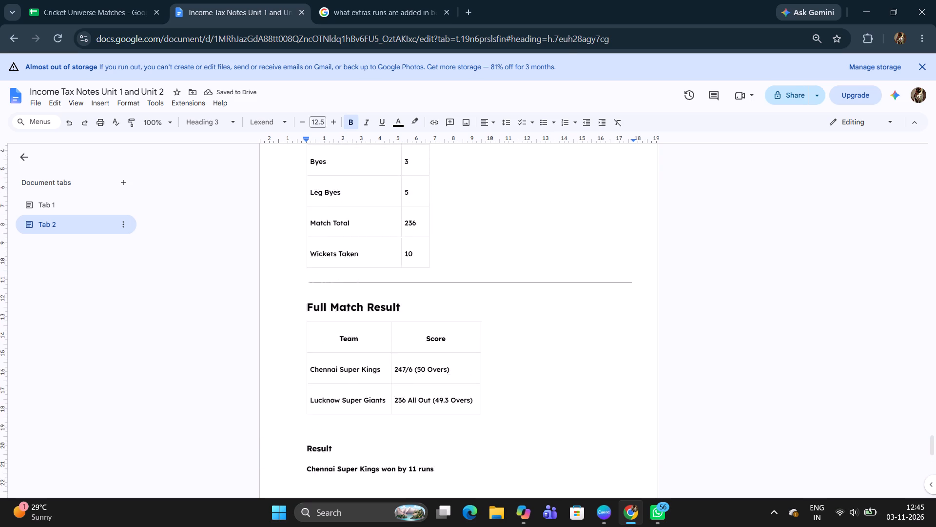
pyautogui.scroll(2, 425, 295)
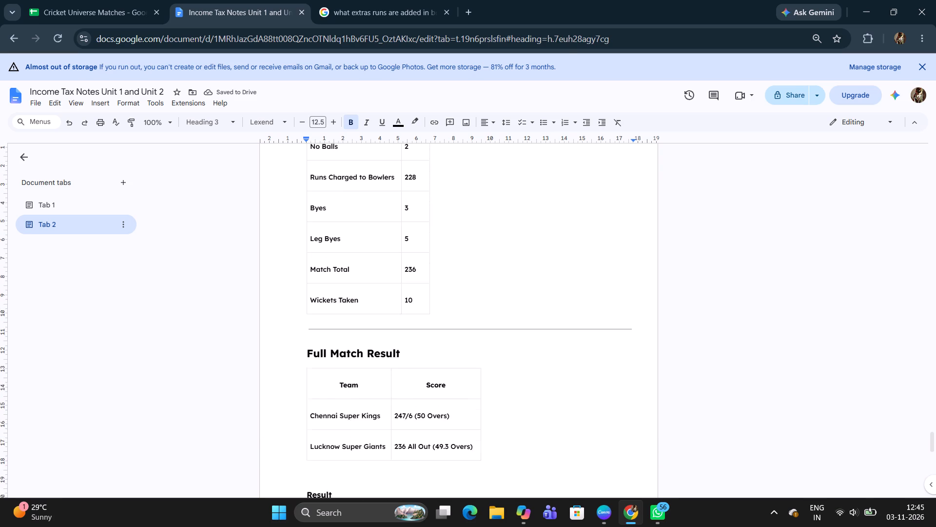
pyautogui.scroll(3, 425, 295)
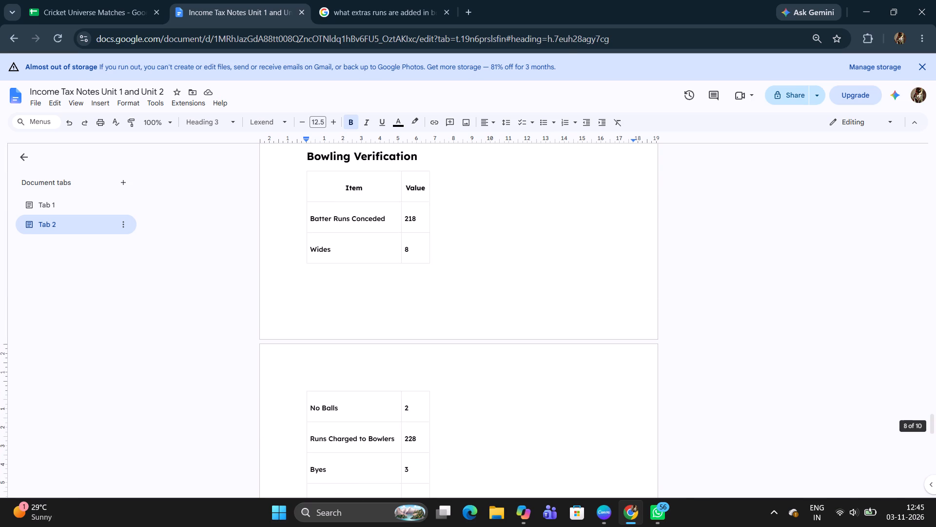
pyautogui.scroll(3, 425, 295)
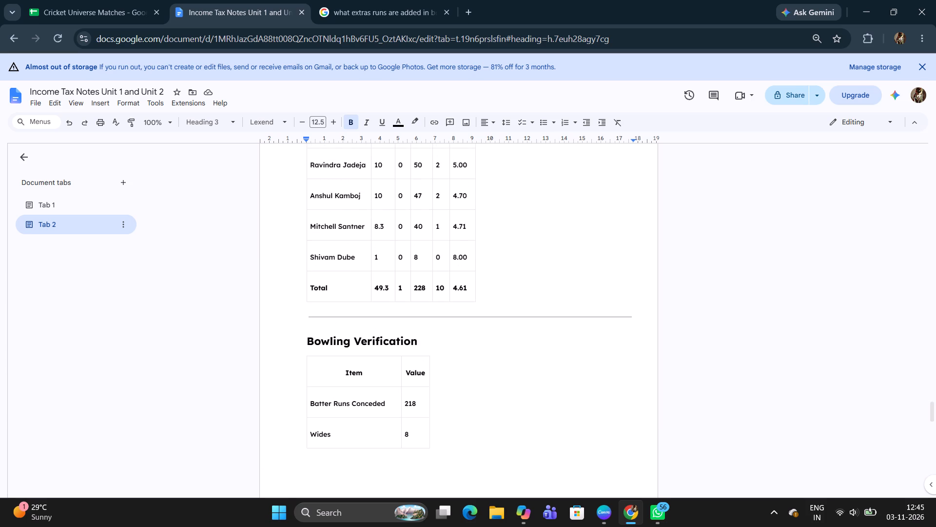
pyautogui.scroll(4, 425, 295)
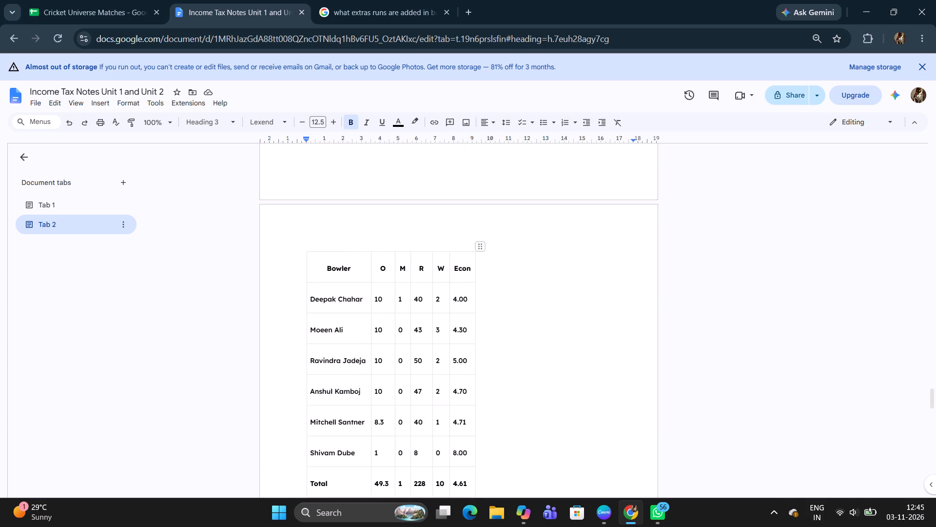
pyautogui.scroll(2, 425, 295)
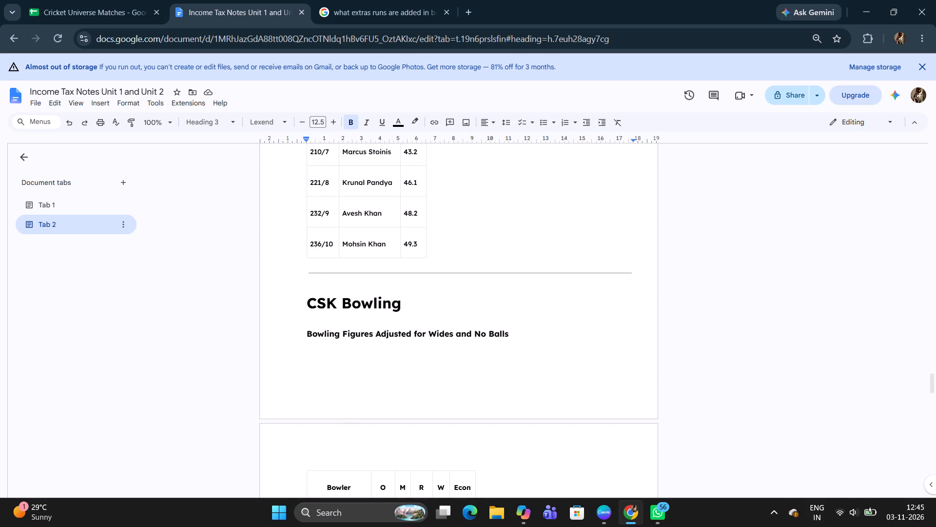
pyautogui.click(522, 336)
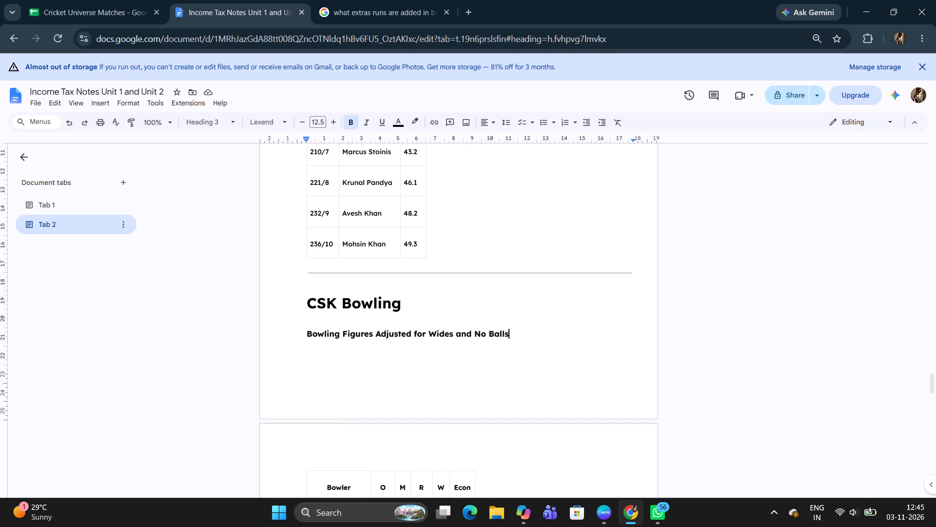
pyautogui.press('BackSpace')
pyautogui.press('BackSpace')
pyautogui.press('BackSpace')
pyautogui.press('BackSpace')
pyautogui.press('BackSpace')
pyautogui.press('BackSpace')
pyautogui.press('BackSpace')
pyautogui.press('BackSpace')
pyautogui.press('BackSpace')
pyautogui.press('BackSpace')
pyautogui.press('BackSpace')
pyautogui.press('BackSpace')
pyautogui.press('BackSpace')
pyautogui.press('BackSpace')
pyautogui.press('BackSpace')
pyautogui.press('BackSpace')
pyautogui.press('BackSpace')
pyautogui.press('BackSpace')
pyautogui.press('BackSpace')
pyautogui.press('BackSpace')
pyautogui.press('BackSpace')
pyautogui.press('BackSpace')
pyautogui.press('BackSpace')
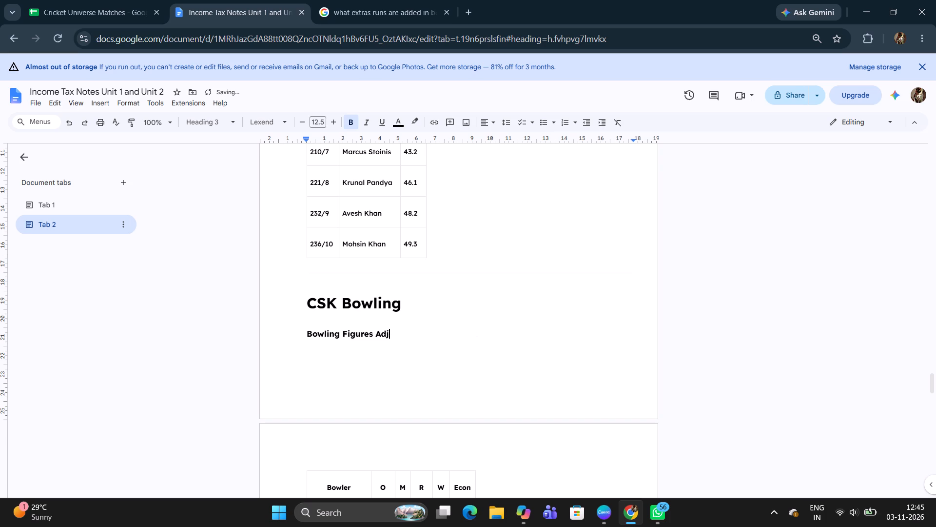
pyautogui.press('BackSpace')
pyautogui.press('BackSpace')
pyautogui.press('BackSpace')
pyautogui.press('BackSpace')
pyautogui.hotkey('shift', ':')
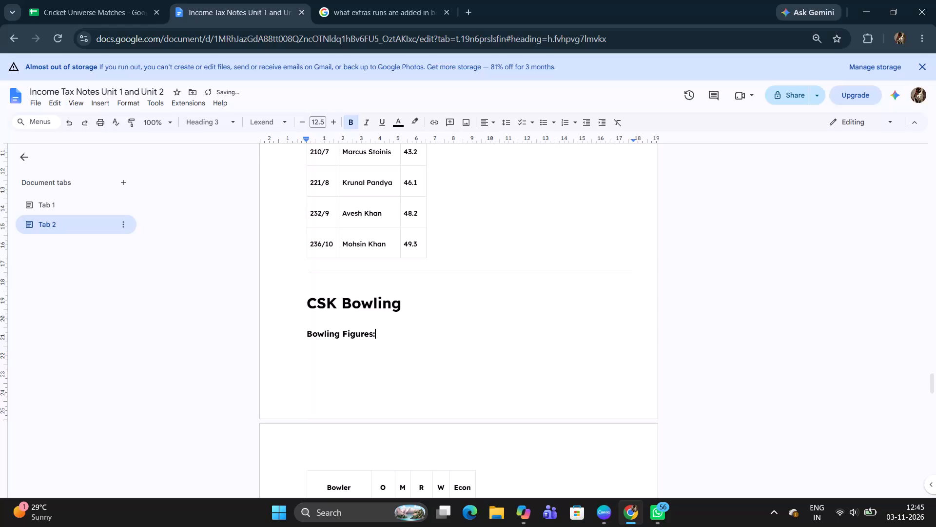
pyautogui.press('space')
# Insert a blank line before the Innings Summary heading to move it onto the page with its table.
pyautogui.scroll(11, 522, 336)
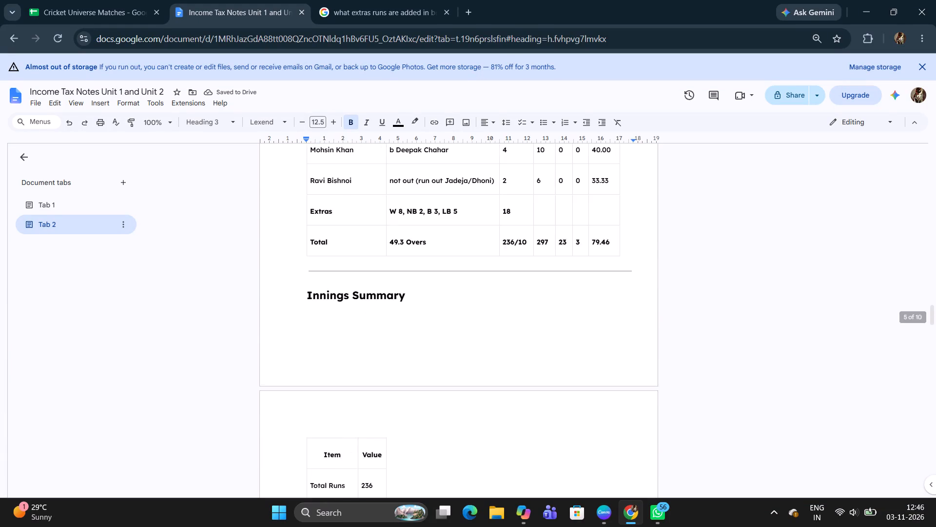
pyautogui.scroll(3, 522, 336)
pyautogui.click(302, 350)
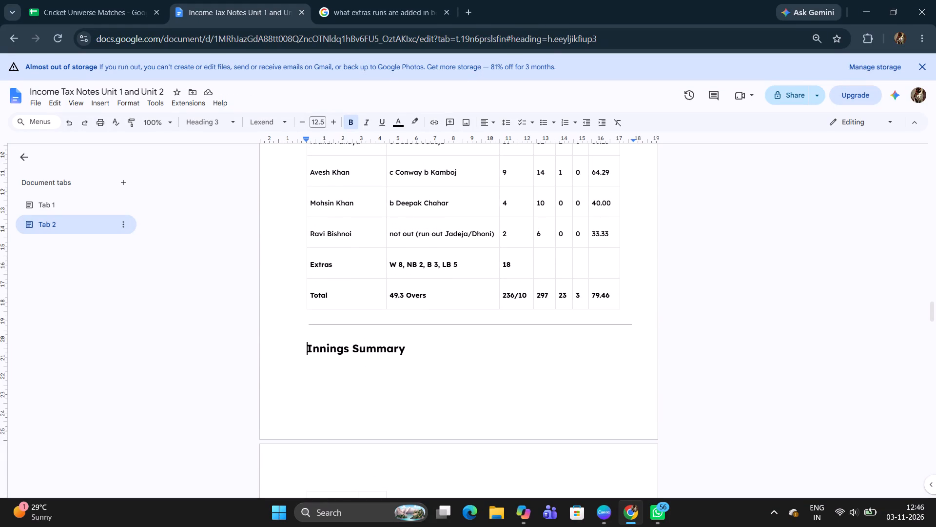
pyautogui.press('Return')
# Trim Ravi Bishnoi's dismissal entry in the LSG batting table to "not out".
pyautogui.scroll(1, 487, 248)
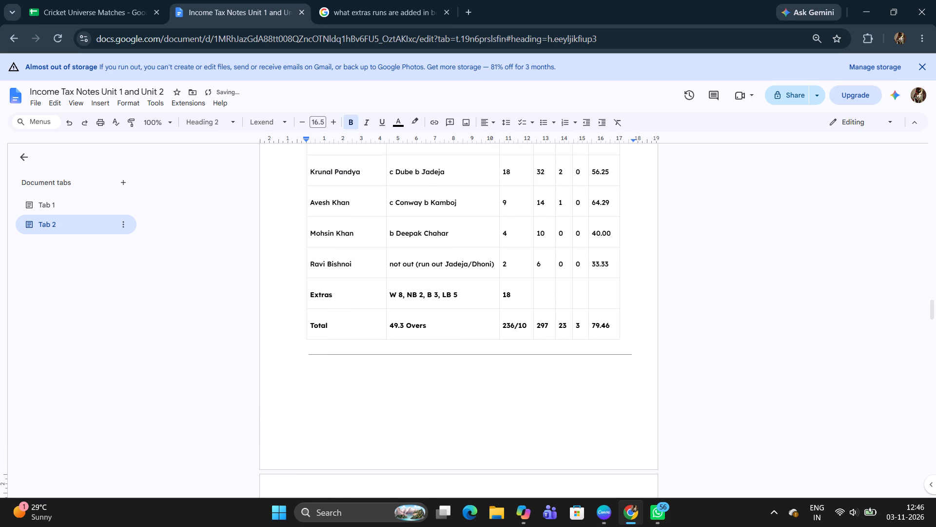
pyautogui.click(493, 263)
pyautogui.press('BackSpace')
pyautogui.press('BackSpace')
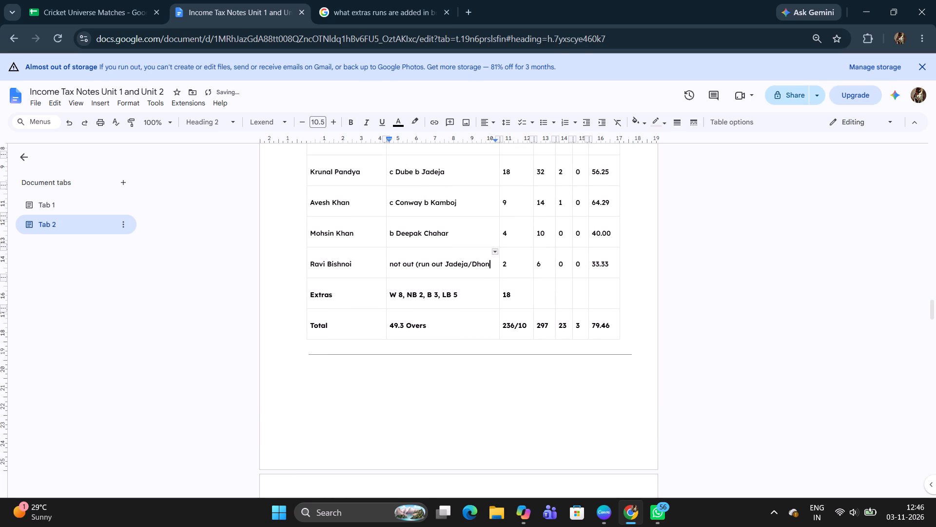
pyautogui.press('BackSpace')
pyautogui.press('BackSpace')
pyautogui.press('BackSpace')
pyautogui.press('BackSpace')
pyautogui.press('BackSpace')
pyautogui.press('BackSpace')
pyautogui.press('BackSpace')
pyautogui.press('BackSpace')
pyautogui.press('BackSpace')
pyautogui.press('BackSpace')
pyautogui.press('BackSpace')
pyautogui.press('BackSpace')
pyautogui.press('BackSpace')
pyautogui.press('BackSpace')
pyautogui.press('BackSpace')
pyautogui.press('BackSpace')
pyautogui.press('BackSpace')
pyautogui.press('BackSpace')
pyautogui.press('BackSpace')
pyautogui.press('BackSpace')
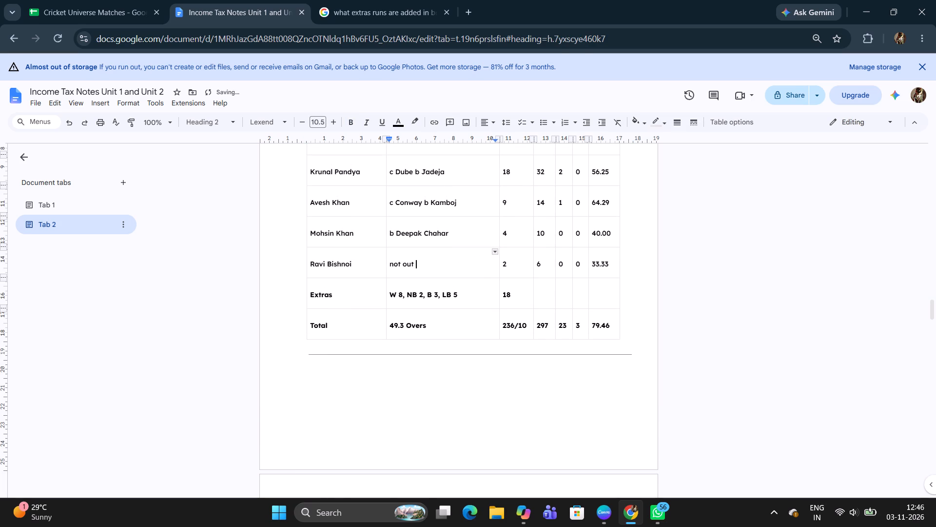
# Add a not-out asterisk to Ravi Bishnoi's runs so the entry reads "2*".
pyautogui.click(526, 267)
pyautogui.hotkey('shift', '*')
pyautogui.click(681, 264)
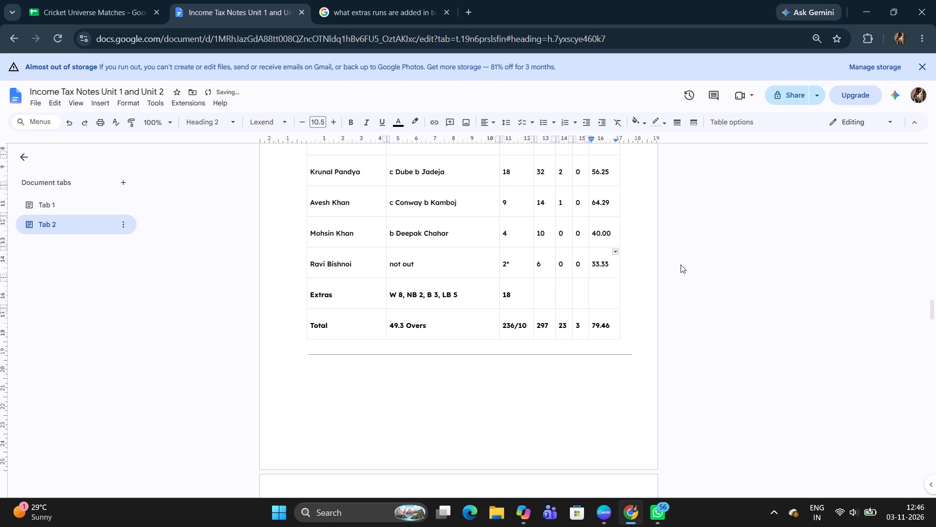
pyautogui.scroll(1, 681, 264)
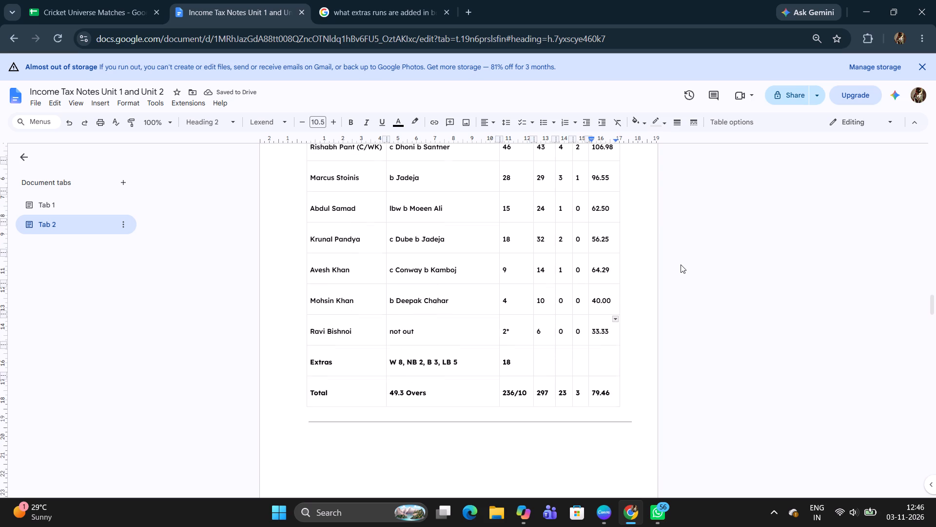
# Insert a blank line before the Fall of Wickets heading to move it onto the page with its table.
pyautogui.scroll(1, 681, 264)
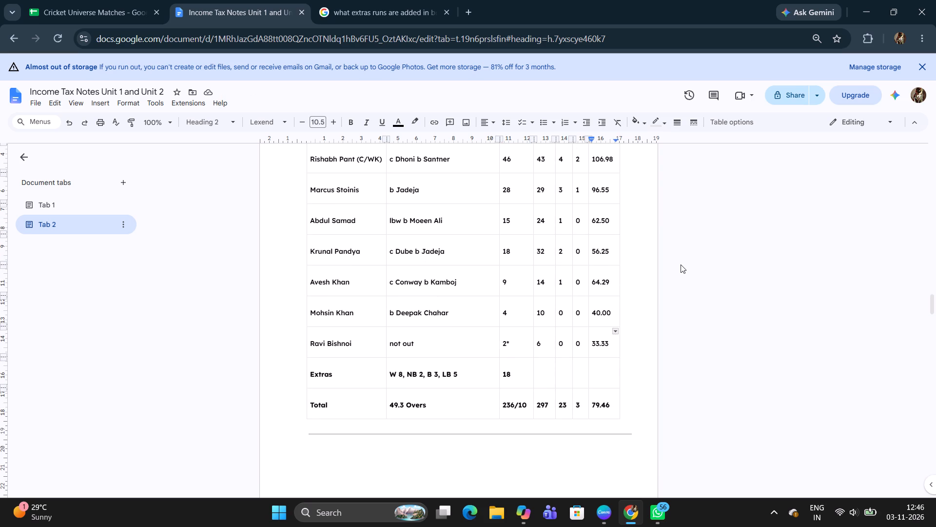
pyautogui.scroll(-6, 681, 264)
pyautogui.scroll(1, 681, 264)
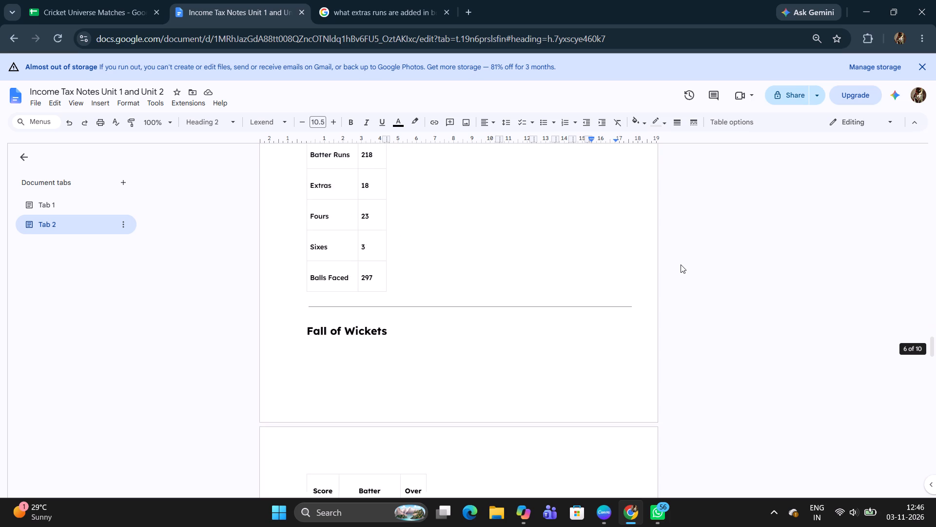
pyautogui.scroll(2, 681, 264)
pyautogui.scroll(-4, 681, 264)
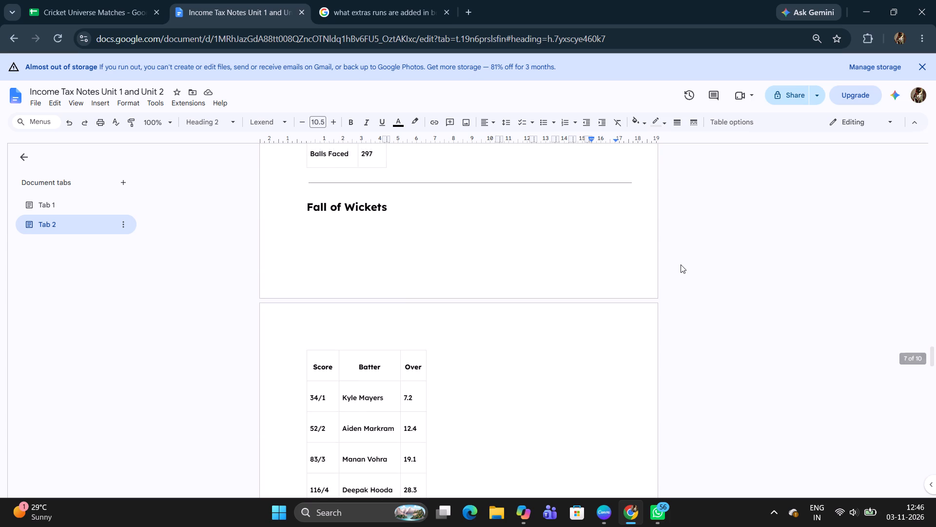
pyautogui.scroll(-3, 681, 264)
pyautogui.scroll(1, 681, 264)
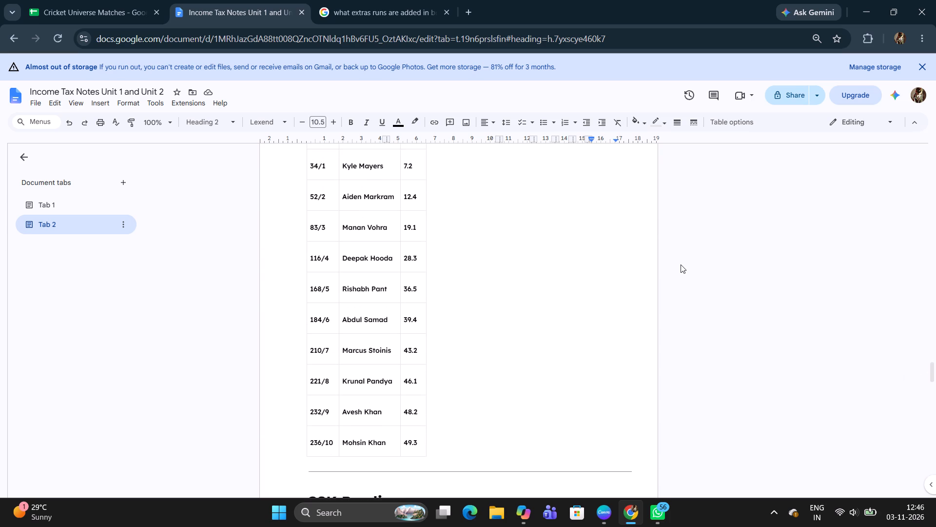
pyautogui.scroll(4, 681, 264)
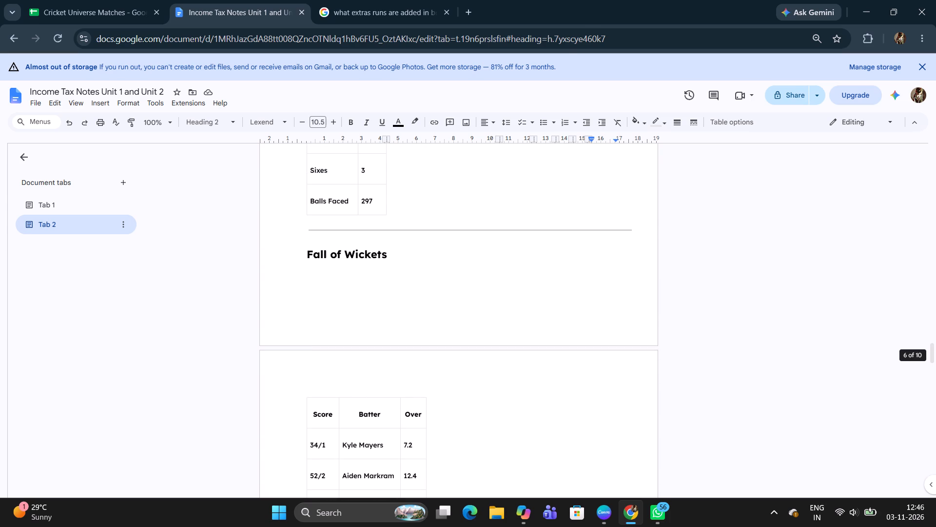
pyautogui.click(303, 254)
pyautogui.press('Return')
pyautogui.scroll(-2, 443, 342)
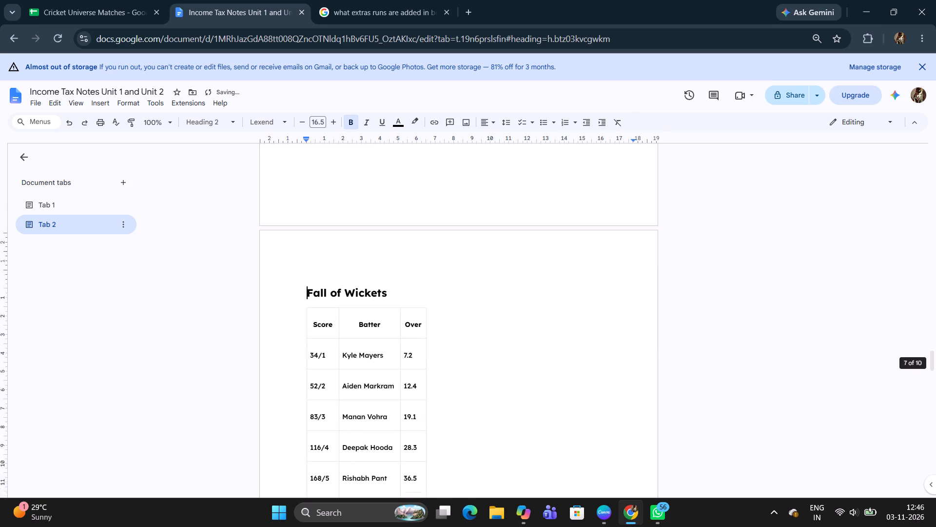
# Search Google for whether a team can lose all eleven batsmen if the 11th batsman gets run out at the same moment as the other.
pyautogui.scroll(-3, 443, 342)
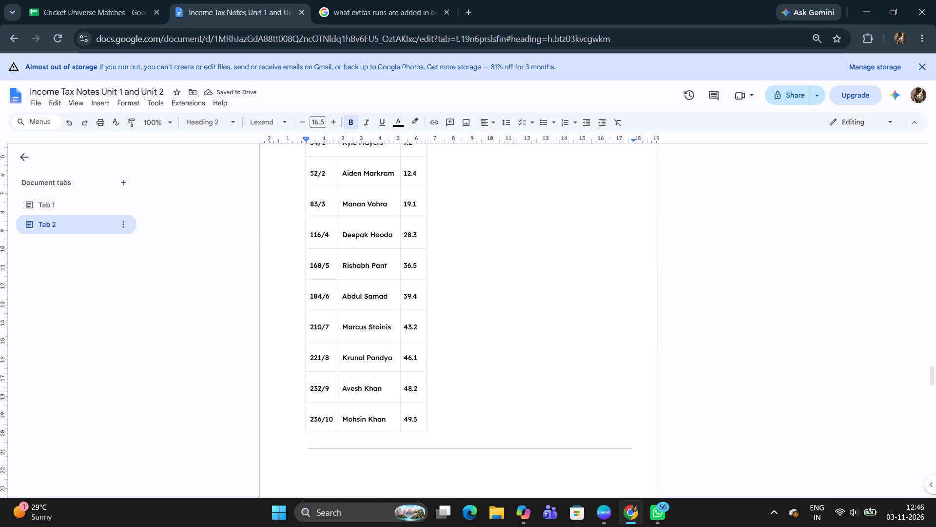
pyautogui.scroll(8, 451, 223)
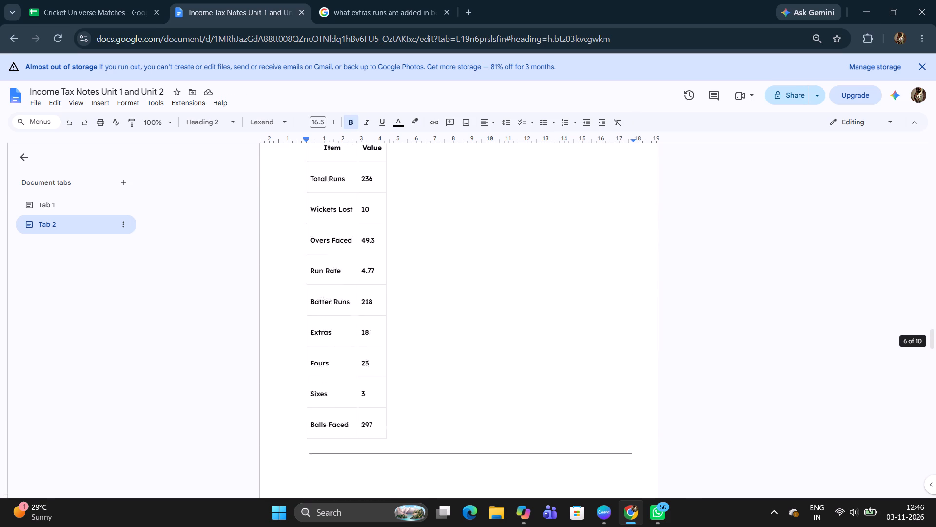
pyautogui.scroll(7, 451, 223)
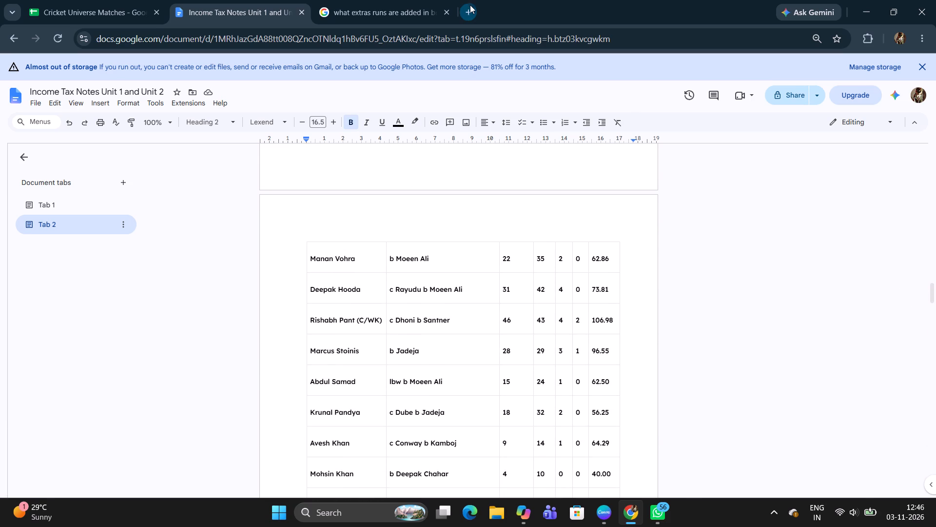
pyautogui.click(470, 6)
pyautogui.write('can a team lose all e')
pyautogui.write('leven batsm')
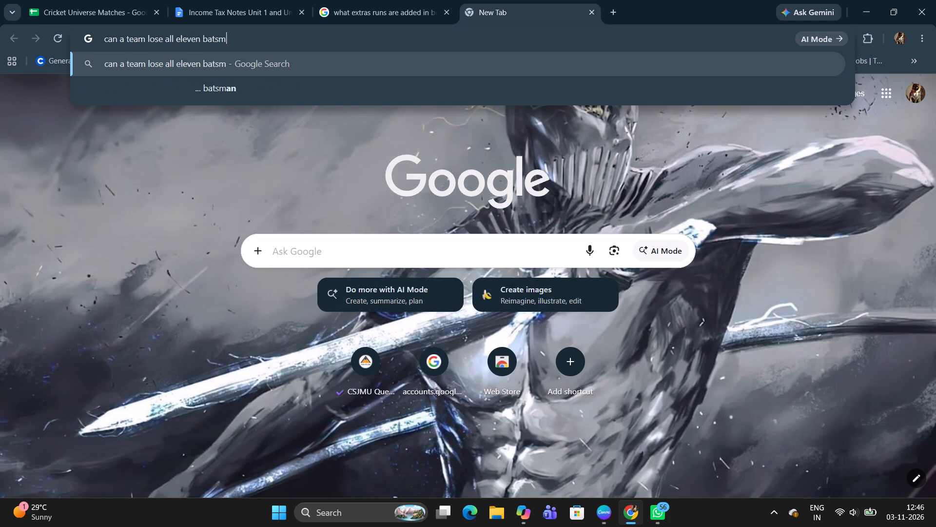
pyautogui.write('en')
pyautogui.press('space')
pyautogui.write('if')
pyautogui.press('space')
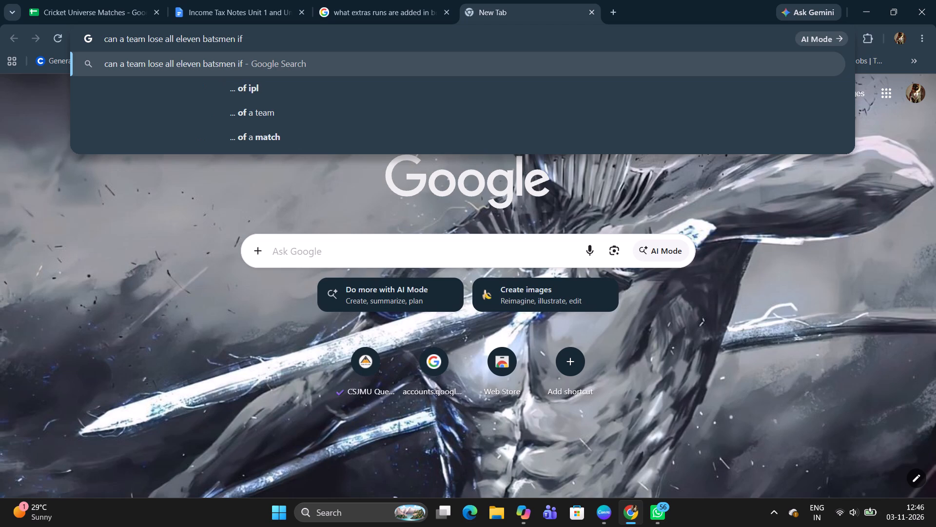
pyautogui.write('11th no. batsman gets run out')
pyautogui.press('space')
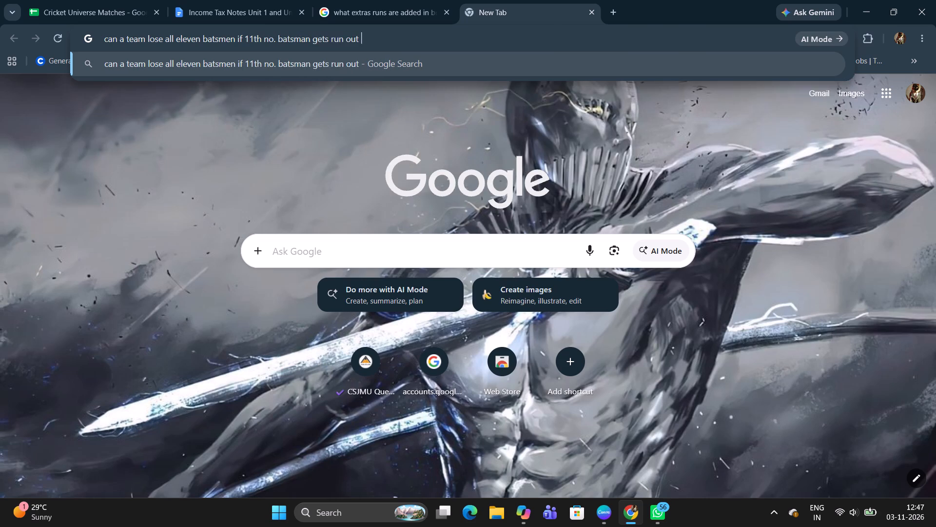
pyautogui.write('at the same time')
pyautogui.press('space')
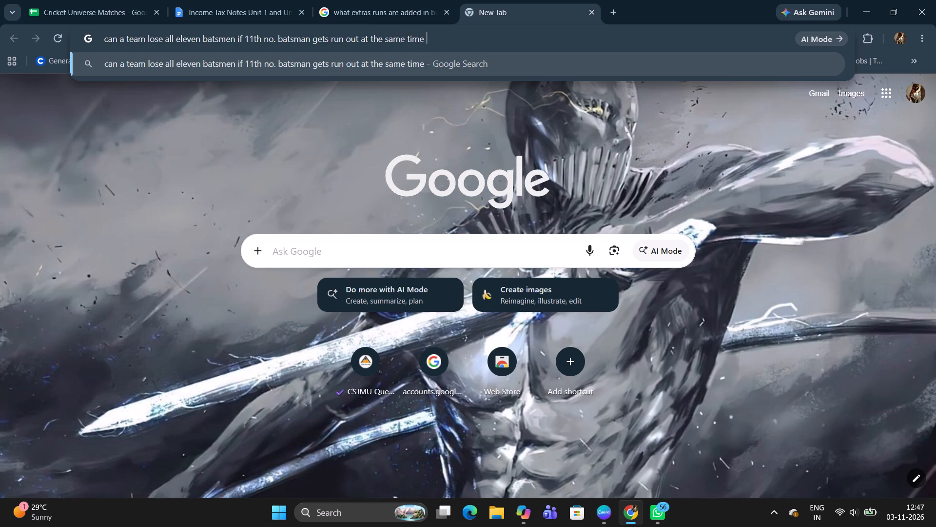
pyautogui.write('like the other batsman')
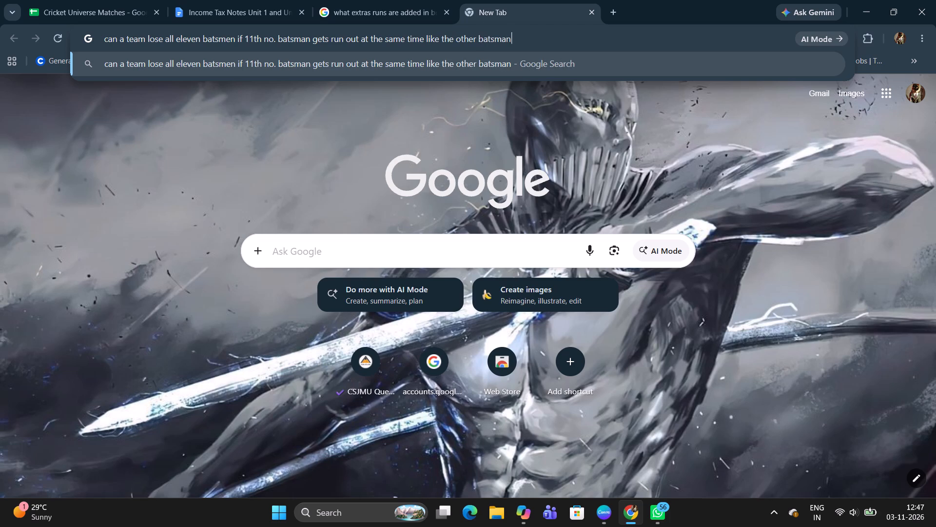
pyautogui.press('space')
pyautogui.write('in the s')
pyautogui.press('BackSpace')
pyautogui.press('BackSpace')
pyautogui.press('BackSpace')
pyautogui.press('BackSpace')
pyautogui.press('BackSpace')
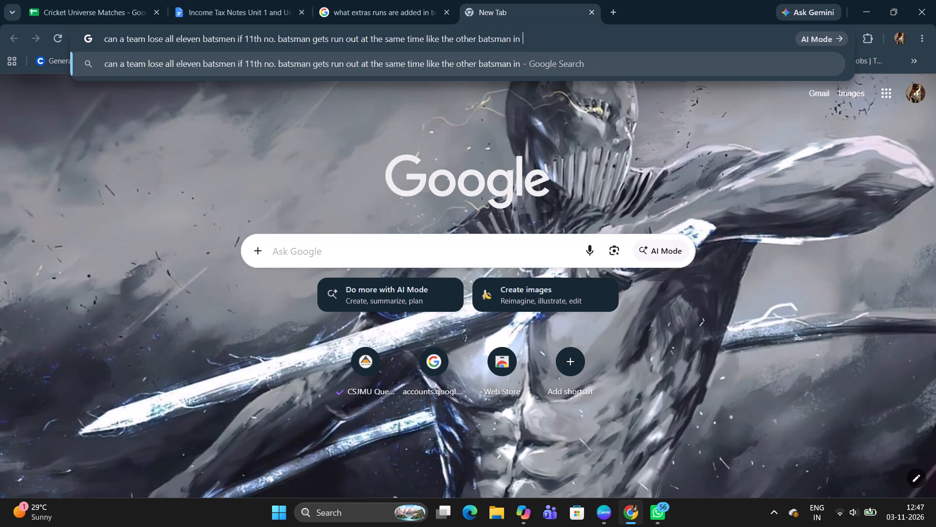
pyautogui.write('the same moment')
pyautogui.press('space')
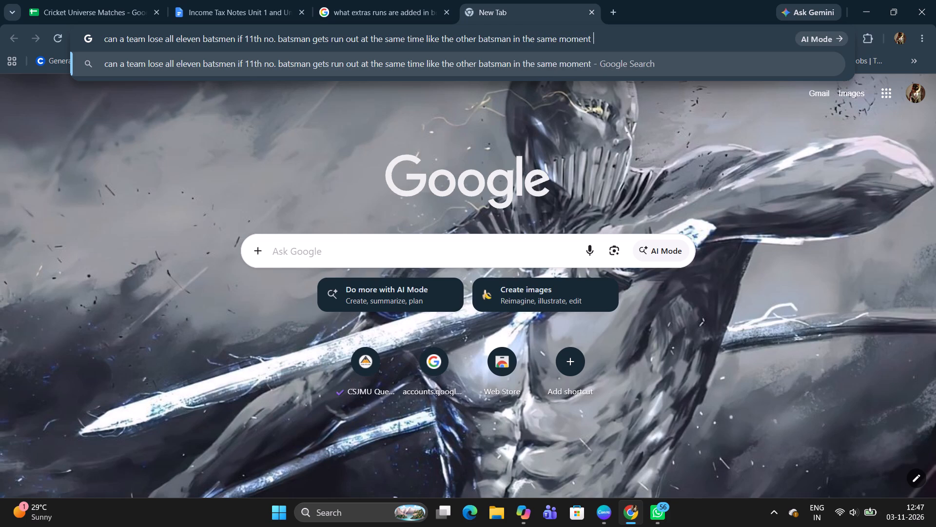
pyautogui.press('Return')
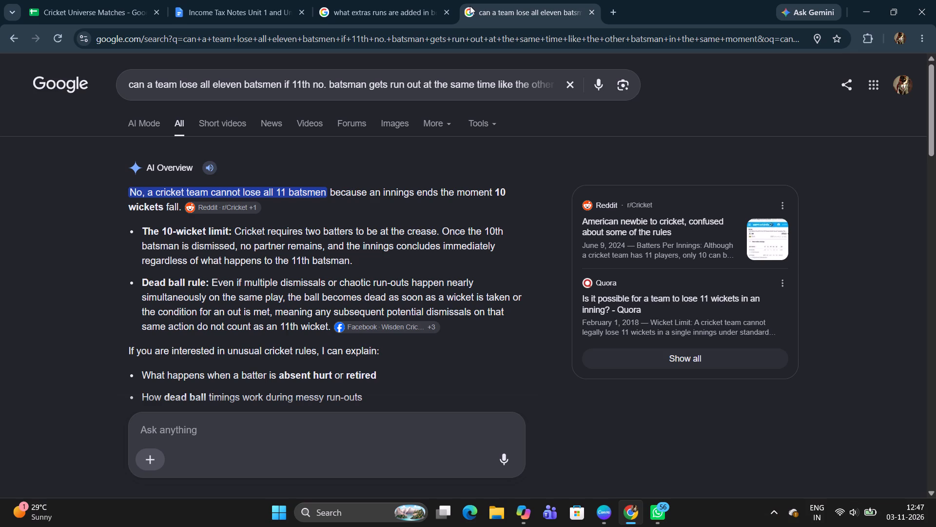
# Read the search results about losing all eleven batsmen and close them to return to the scorecard document.
pyautogui.scroll(-1, 337, 283)
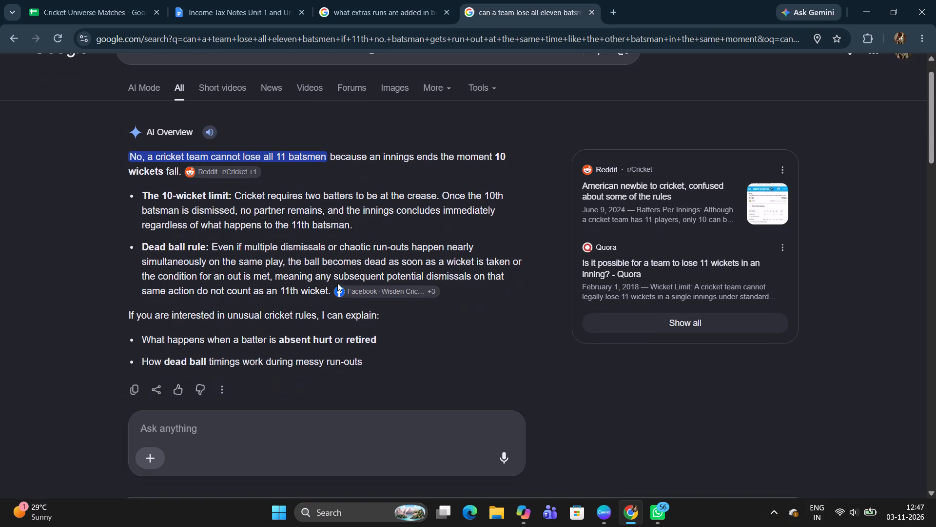
pyautogui.scroll(-2, 337, 283)
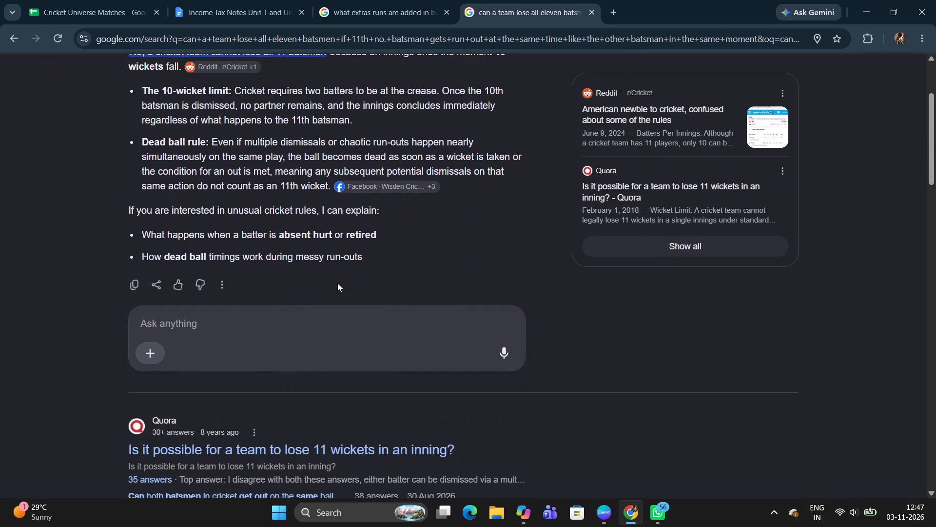
pyautogui.scroll(-1, 421, 387)
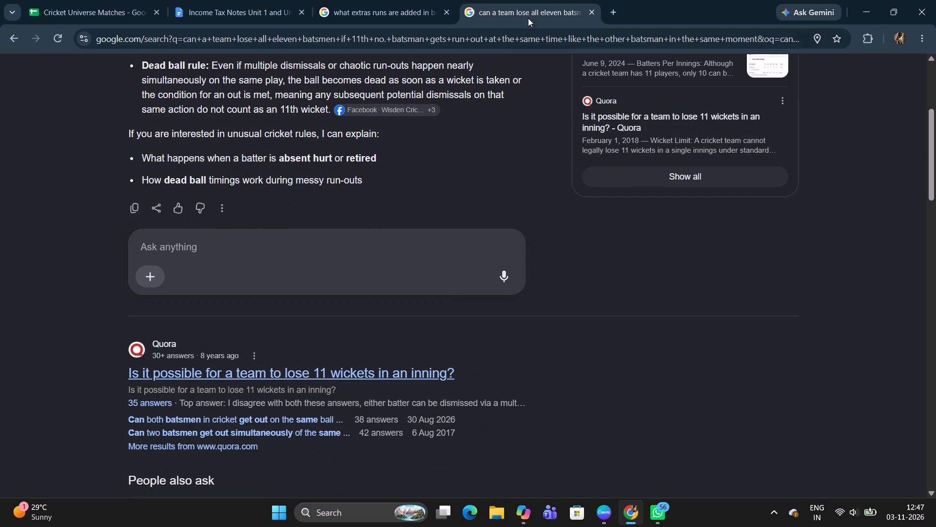
pyautogui.click(595, 10)
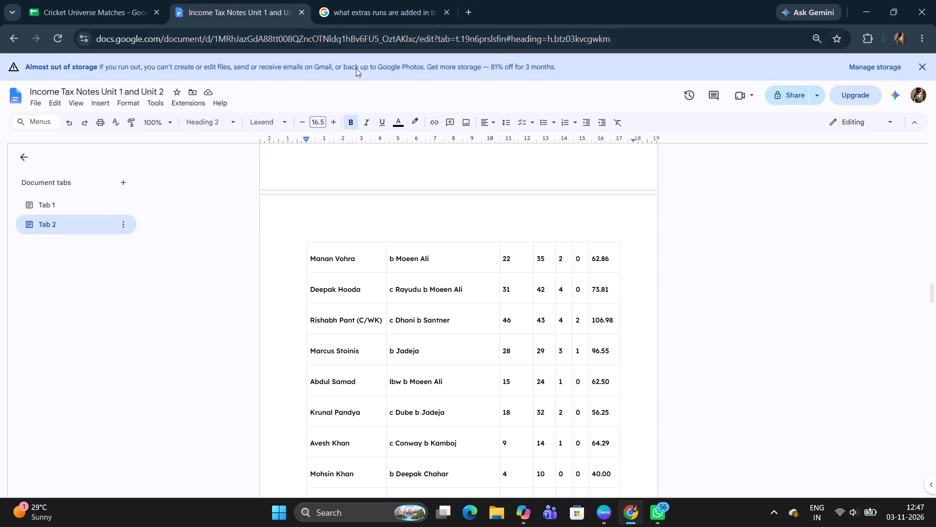
# Delete the "Result: CSK won by 11 runs" line under the LSG Innings Scorecard heading.
pyautogui.scroll(-2, 393, 335)
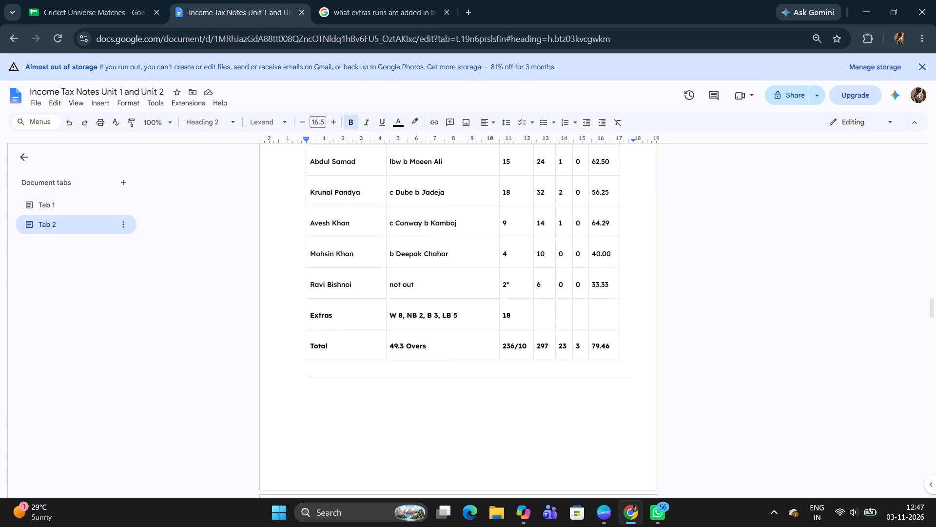
pyautogui.scroll(-1, 393, 335)
pyautogui.scroll(2, 393, 335)
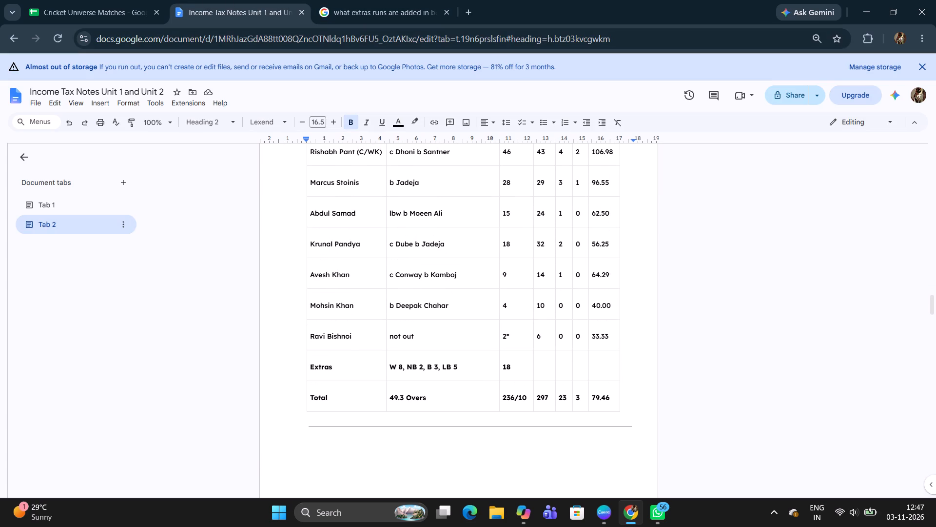
pyautogui.scroll(1, 393, 335)
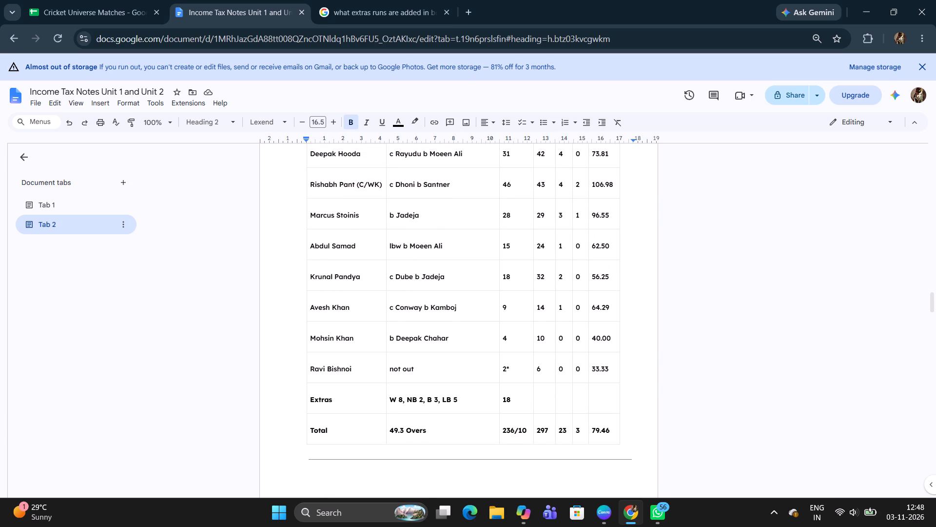
pyautogui.scroll(4, 393, 335)
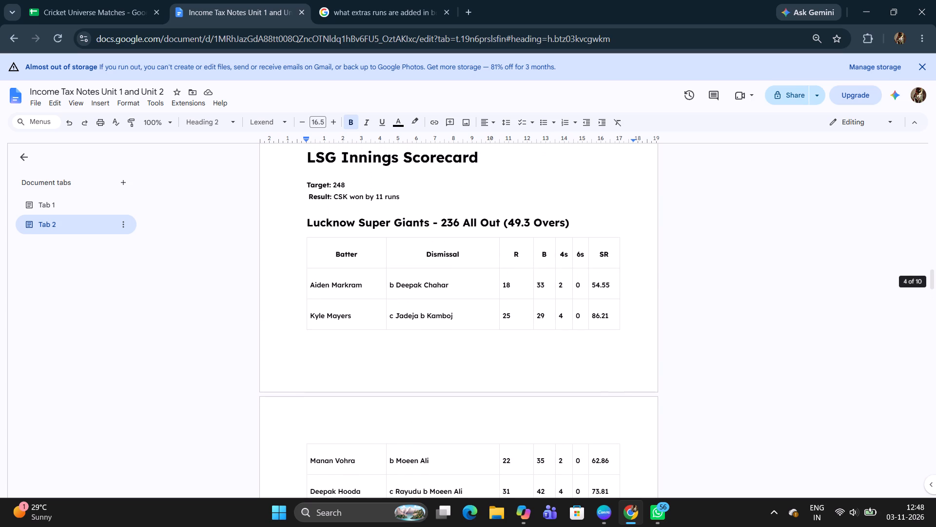
pyautogui.scroll(1, 393, 335)
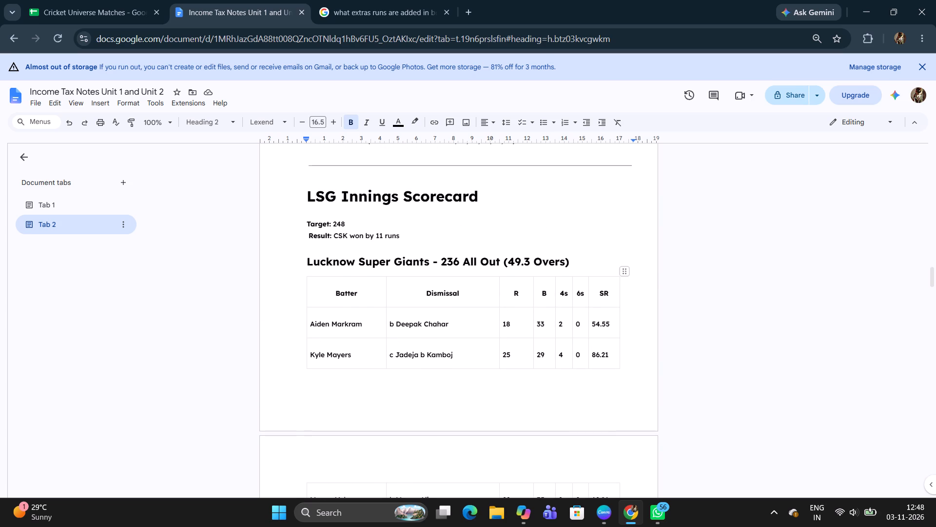
pyautogui.doubleClick(408, 240)
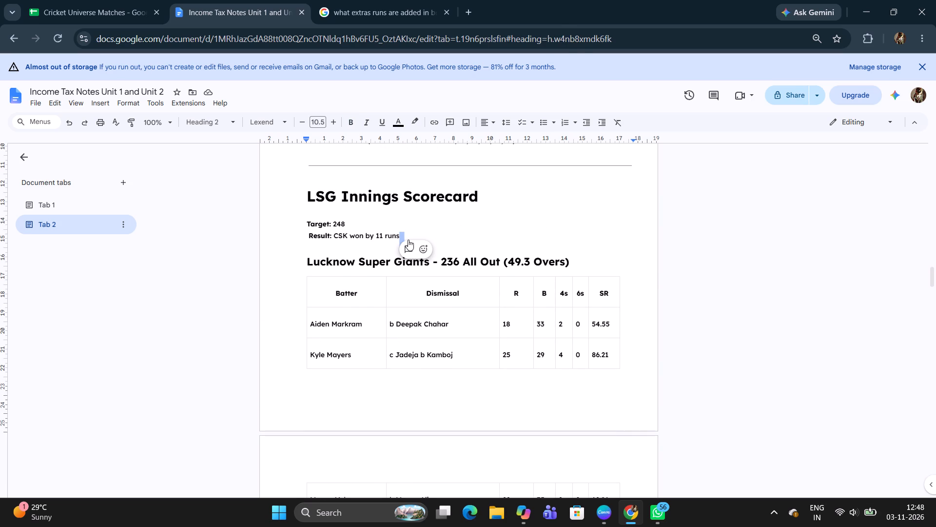
pyautogui.moveTo(408, 240); pyautogui.dragTo(462, 231)
pyautogui.click(462, 231)
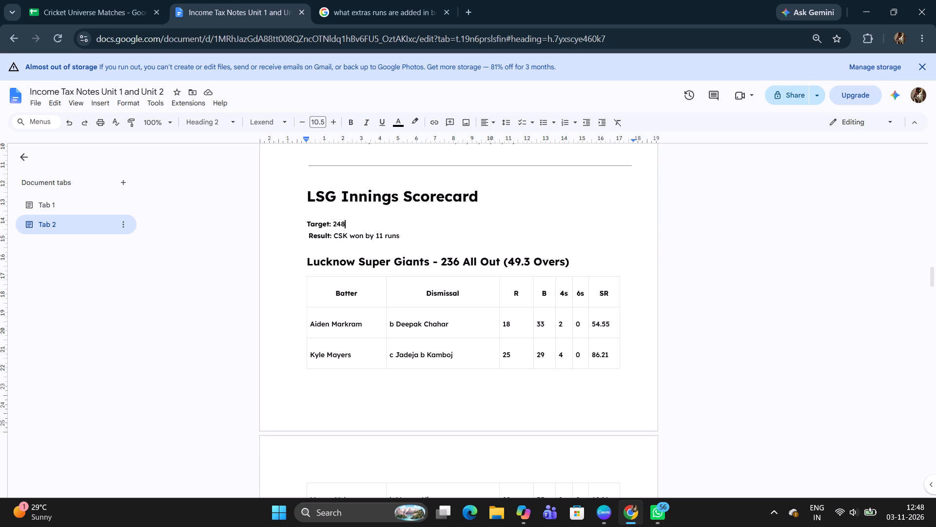
pyautogui.moveTo(306, 238); pyautogui.dragTo(426, 234)
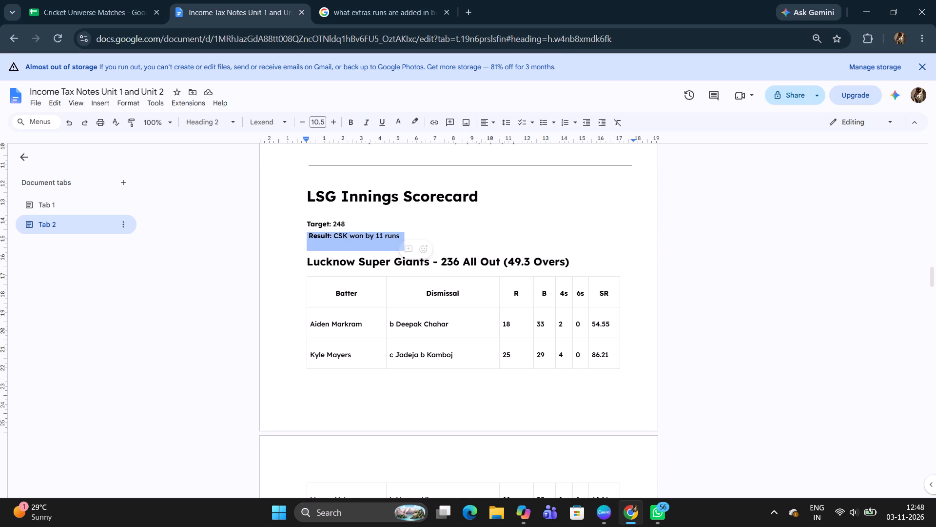
pyautogui.press('BackSpace')
# Insert a space before the "Target: 248" line under the LSG Innings Scorecard heading.
pyautogui.click(302, 228)
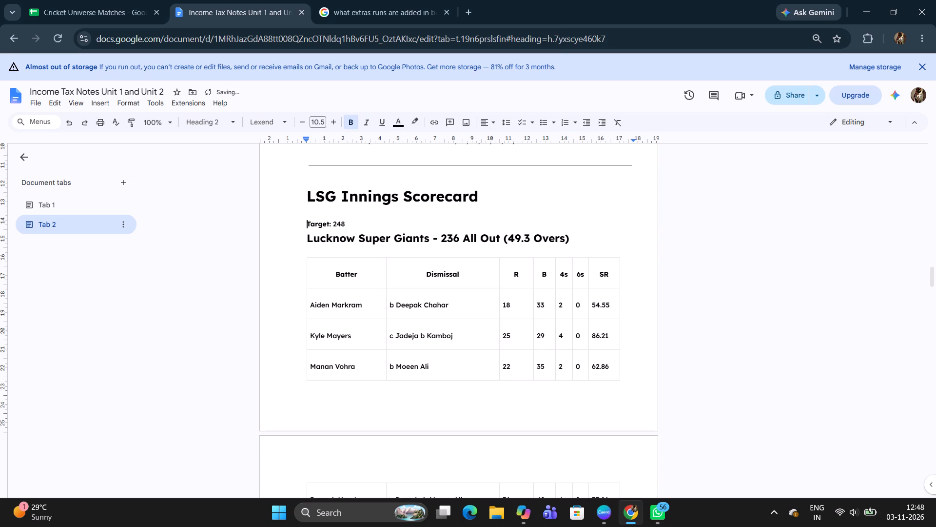
pyautogui.press('space')
# Review the LSG Bowling section and the Important Adjustment Made notes that precede the LSG Innings Scorecard.
pyautogui.scroll(1, 412, 217)
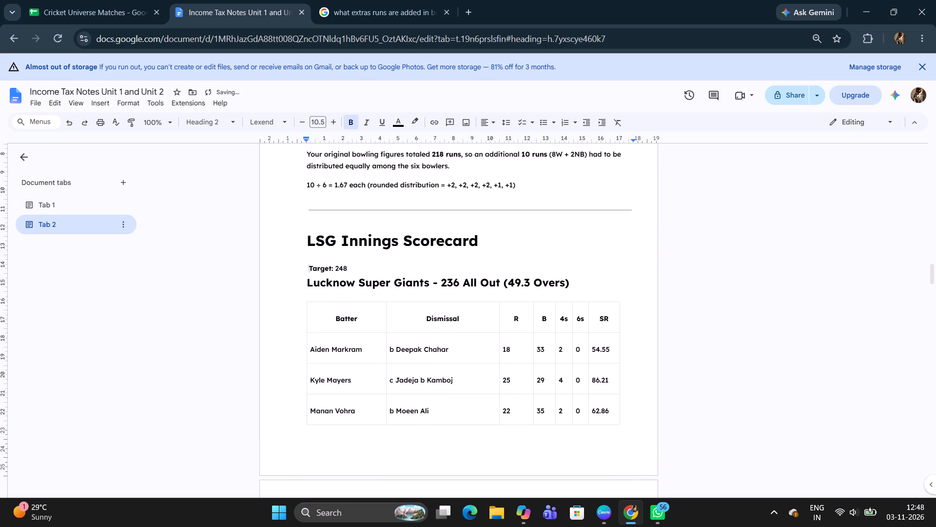
pyautogui.scroll(3, 412, 217)
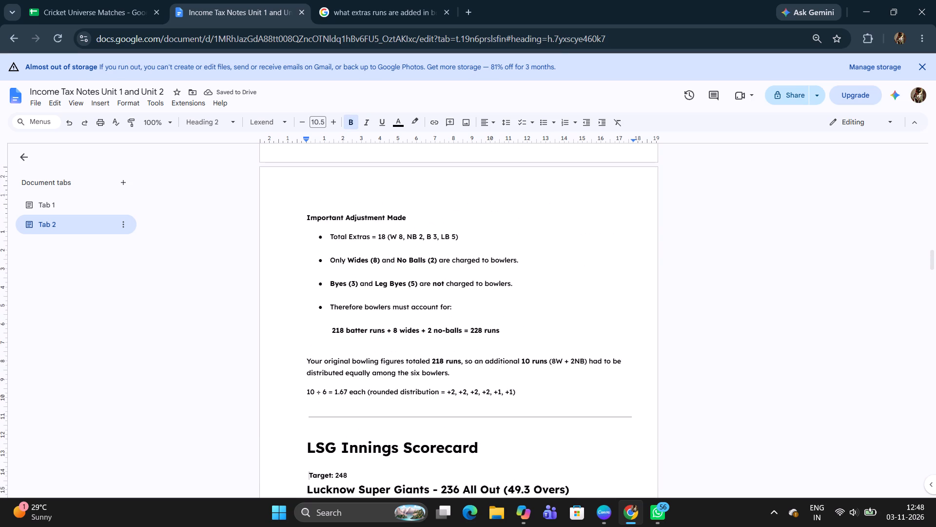
pyautogui.scroll(7, 412, 217)
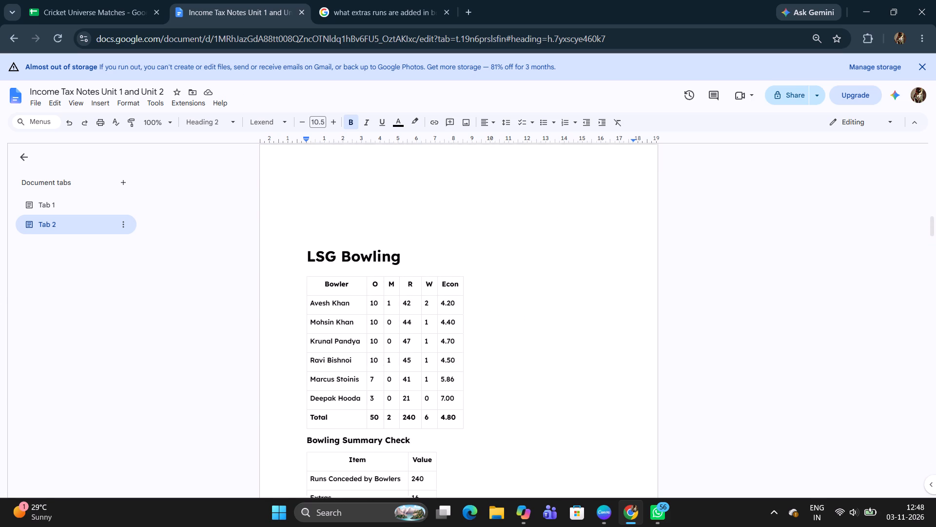
pyautogui.scroll(1, 412, 217)
pyautogui.scroll(-2, 412, 217)
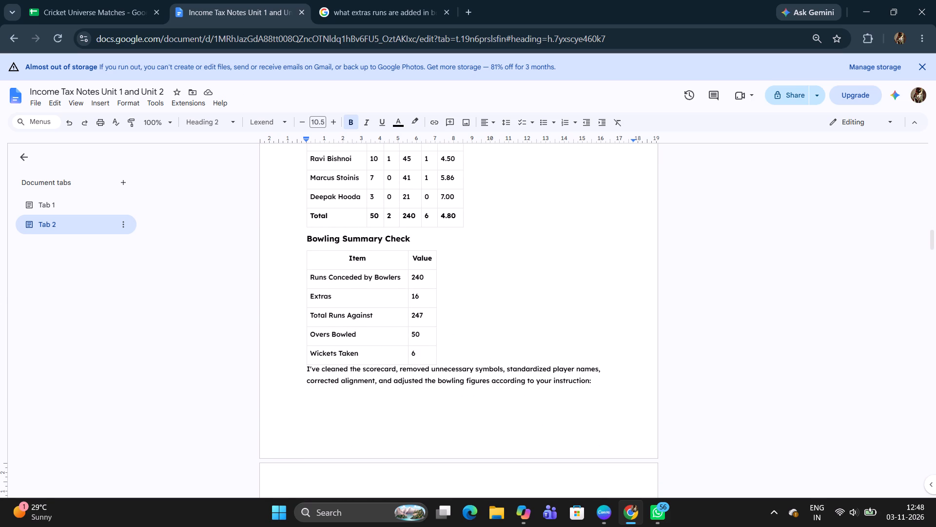
pyautogui.scroll(1, 412, 217)
pyautogui.scroll(-2, 412, 217)
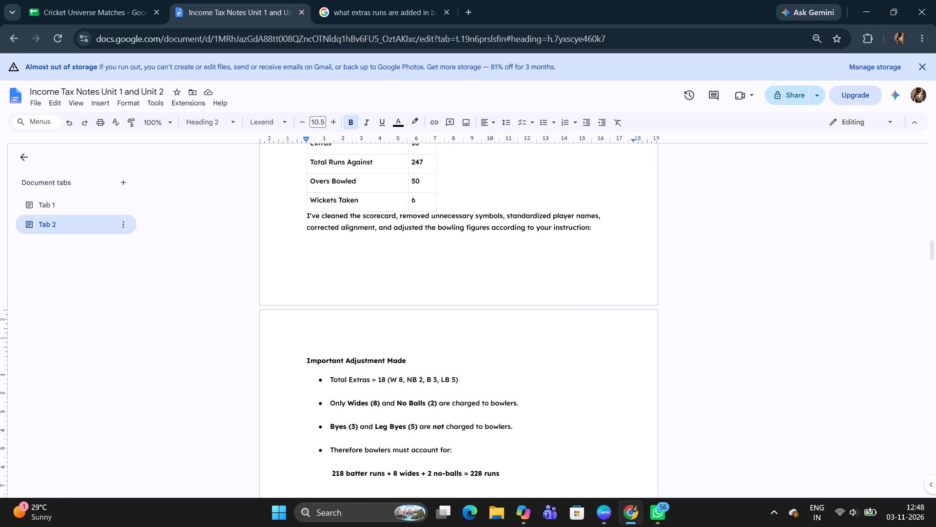
# Delete the "I've cleaned the scorecard, removed unnecessary symbols..." paragraph below the Bowling Summary Check table.
pyautogui.scroll(6, 442, 244)
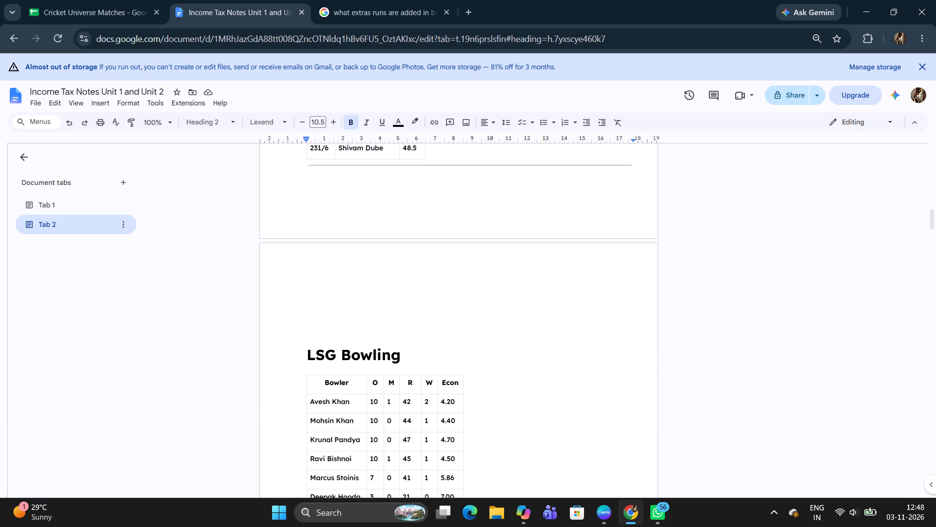
pyautogui.scroll(12, 442, 244)
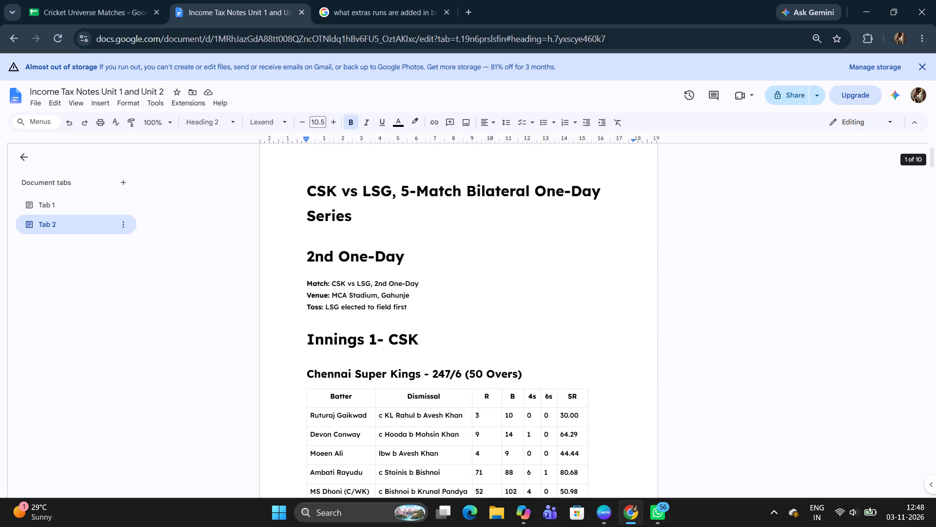
pyautogui.scroll(5, 442, 244)
pyautogui.scroll(-7, 442, 244)
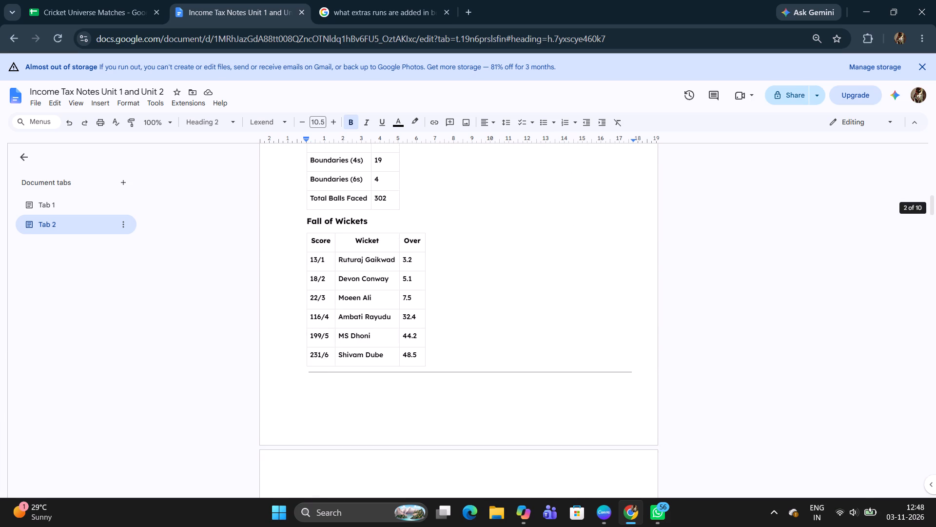
pyautogui.scroll(-8, 442, 244)
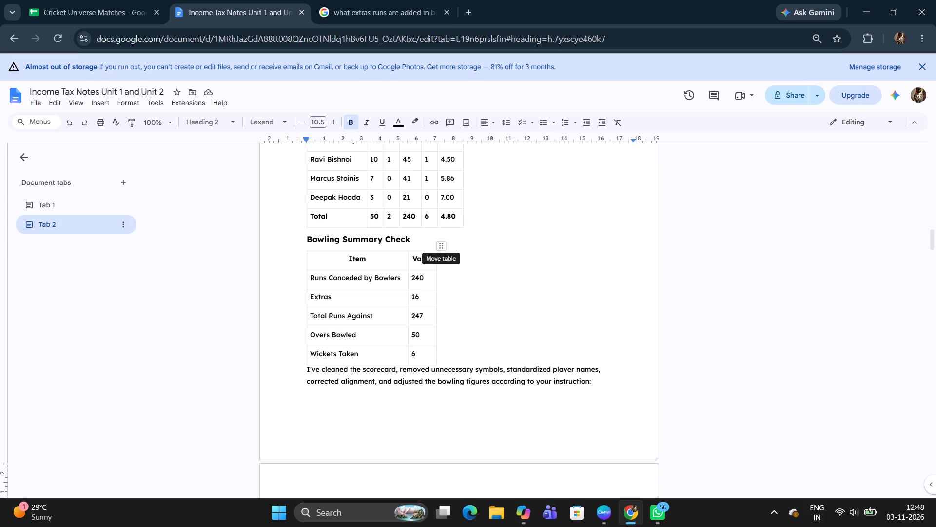
pyautogui.scroll(-1, 448, 377)
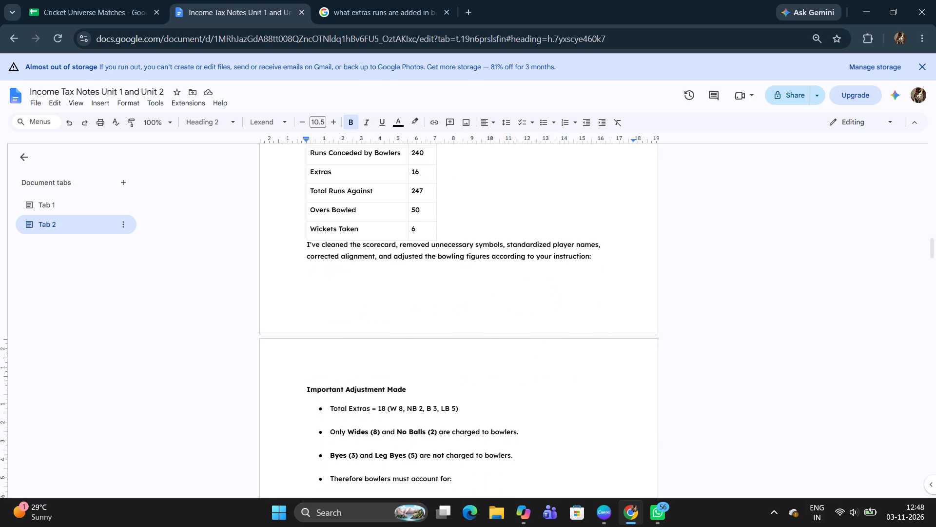
pyautogui.scroll(-1, 448, 377)
pyautogui.moveTo(600, 255); pyautogui.dragTo(373, 254)
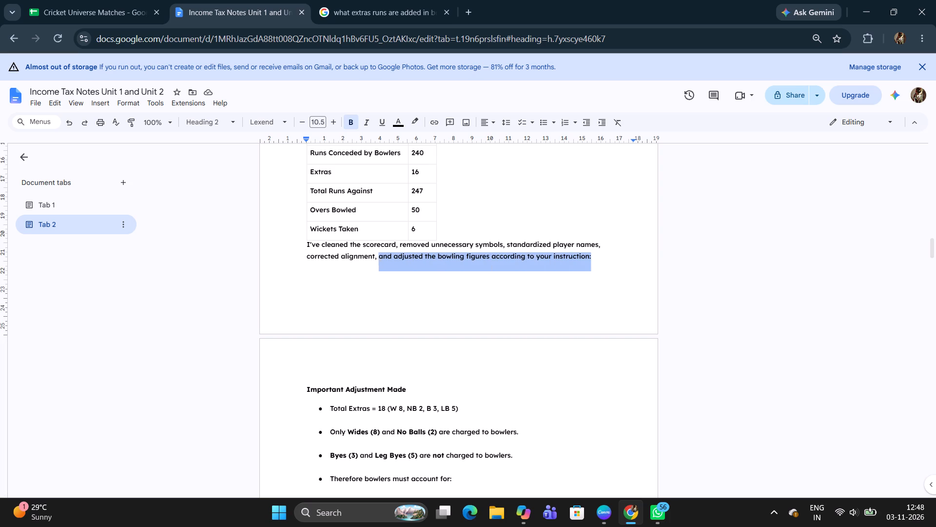
pyautogui.moveTo(373, 254); pyautogui.dragTo(295, 249)
pyautogui.press('BackSpace')
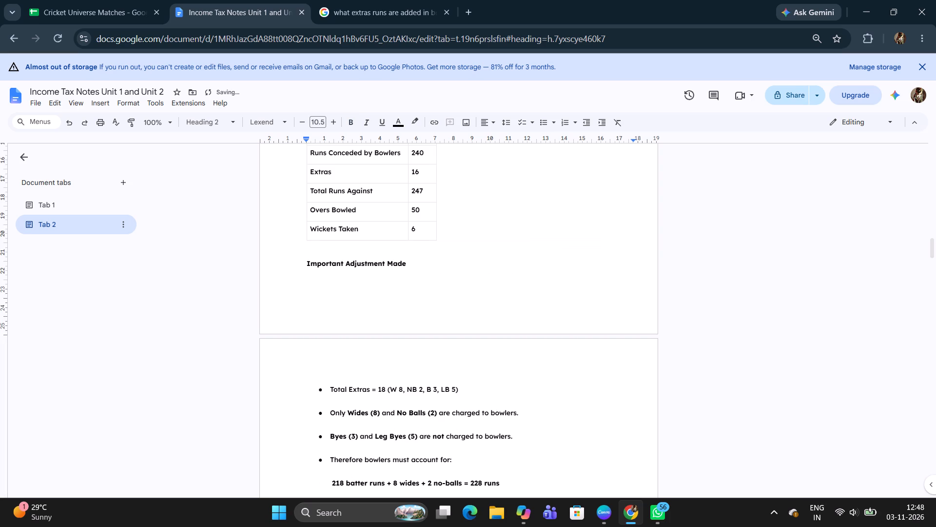
# Delete the whole Important Adjustment Made section, from its heading through the bowling distribution note and divider before LSG Innings Scorecard.
pyautogui.scroll(-1, 408, 274)
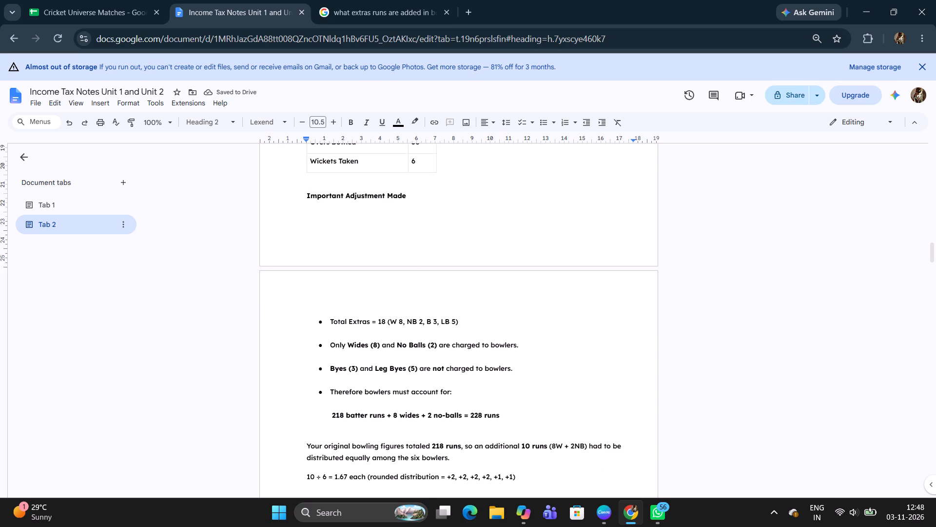
pyautogui.scroll(3, 463, 328)
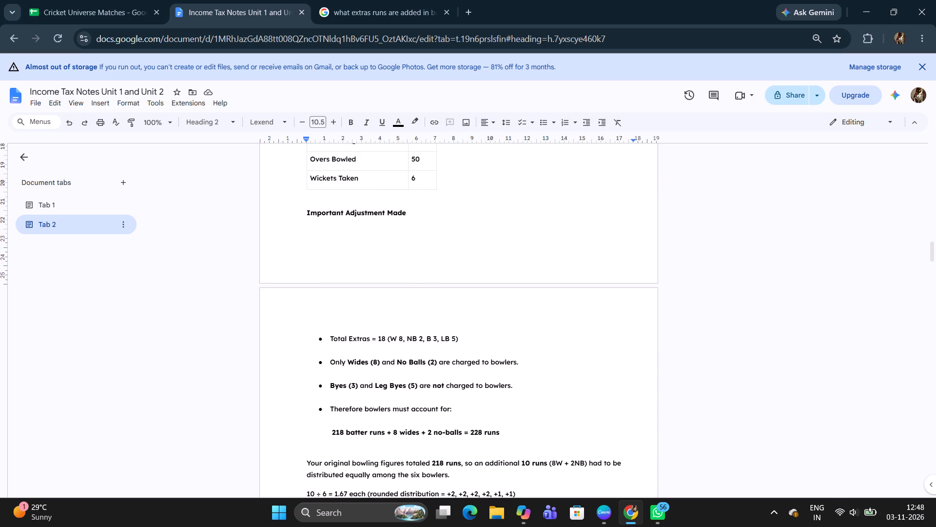
pyautogui.scroll(3, 463, 328)
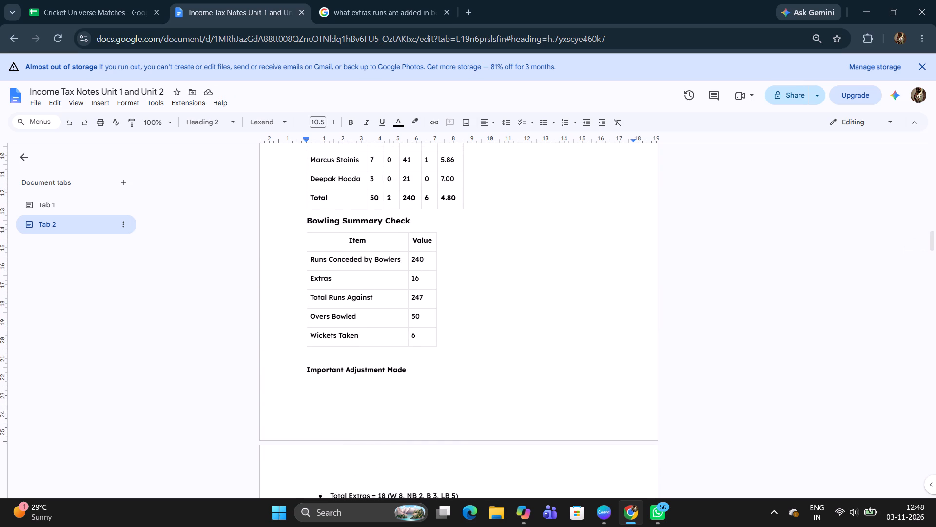
pyautogui.scroll(1, 463, 328)
pyautogui.scroll(-1, 419, 403)
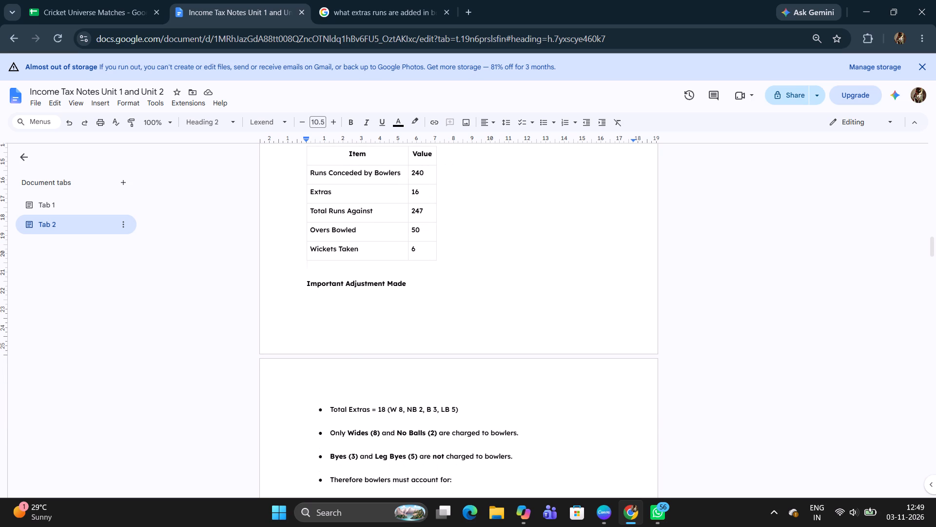
pyautogui.moveTo(305, 283); pyautogui.dragTo(529, 500)
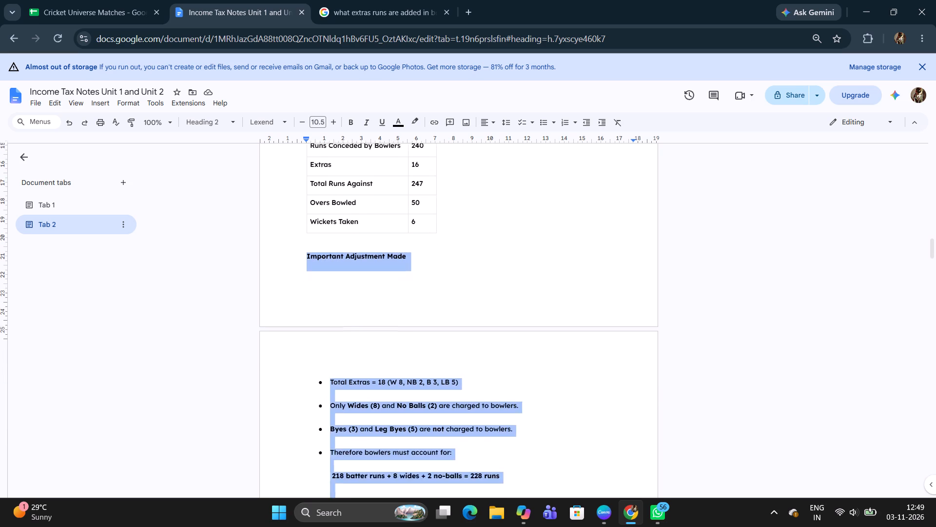
pyautogui.moveTo(529, 500); pyautogui.dragTo(559, 402)
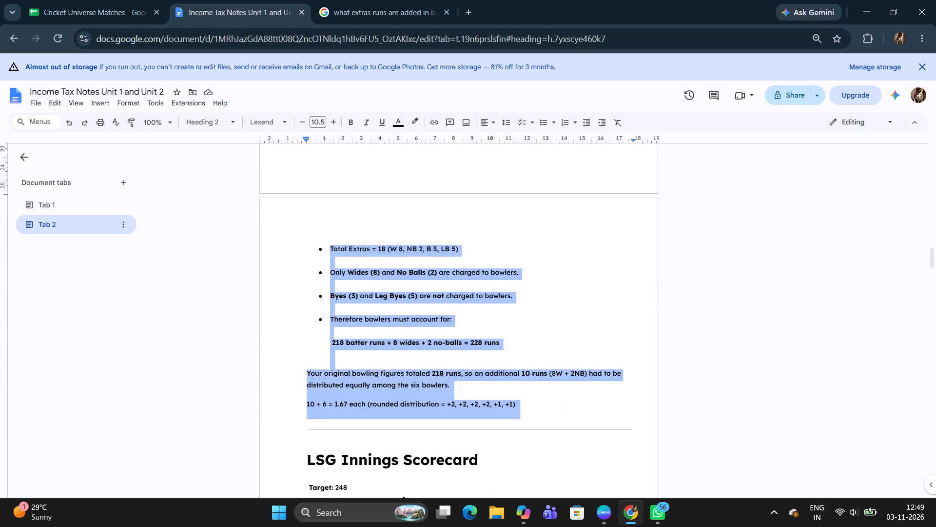
pyautogui.moveTo(559, 402); pyautogui.dragTo(587, 426)
pyautogui.press('BackSpace')
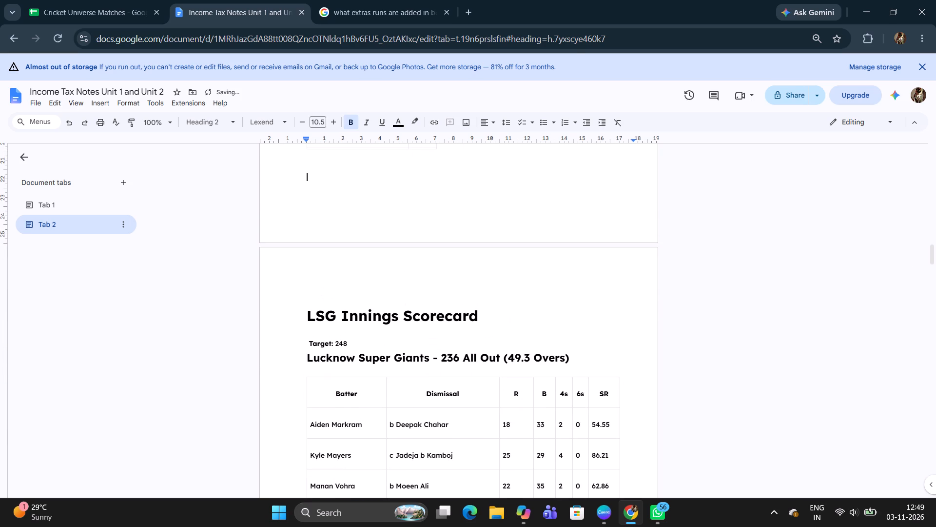
# Rename the "LSG Innings Scorecard" heading as "2nd Innings- LSG".
pyautogui.click(488, 320)
pyautogui.press('BackSpace')
pyautogui.press('BackSpace')
pyautogui.press('BackSpace')
pyautogui.press('BackSpace')
pyautogui.press('BackSpace')
pyautogui.press('BackSpace')
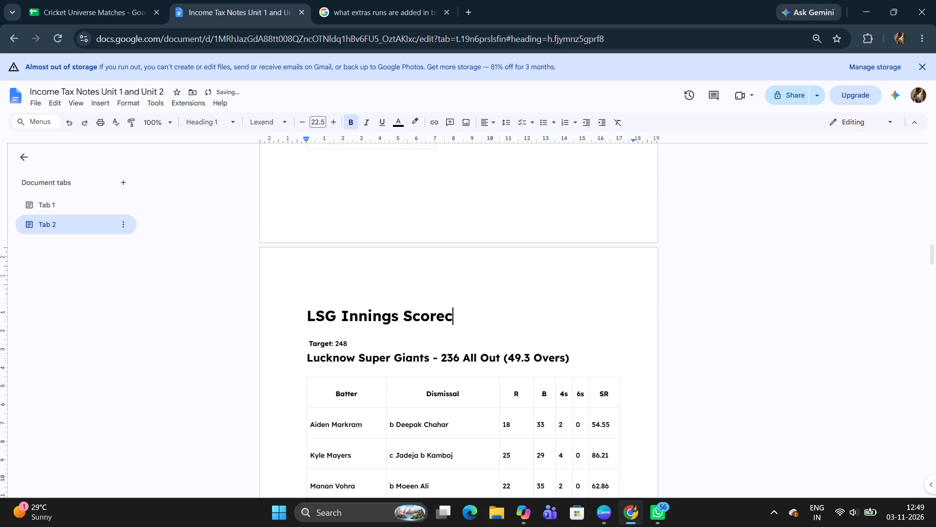
pyautogui.press('BackSpace')
pyautogui.press('BackSpace')
pyautogui.press('BackSpace')
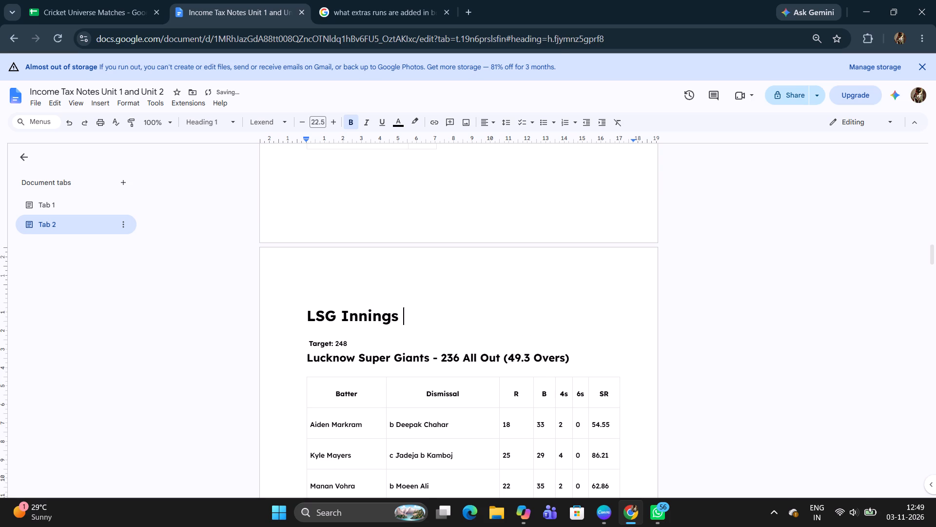
pyautogui.press('Left')
pyautogui.press('BackSpace')
pyautogui.press('BackSpace')
pyautogui.press('BackSpace')
pyautogui.press('BackSpace')
pyautogui.press('BackSpace')
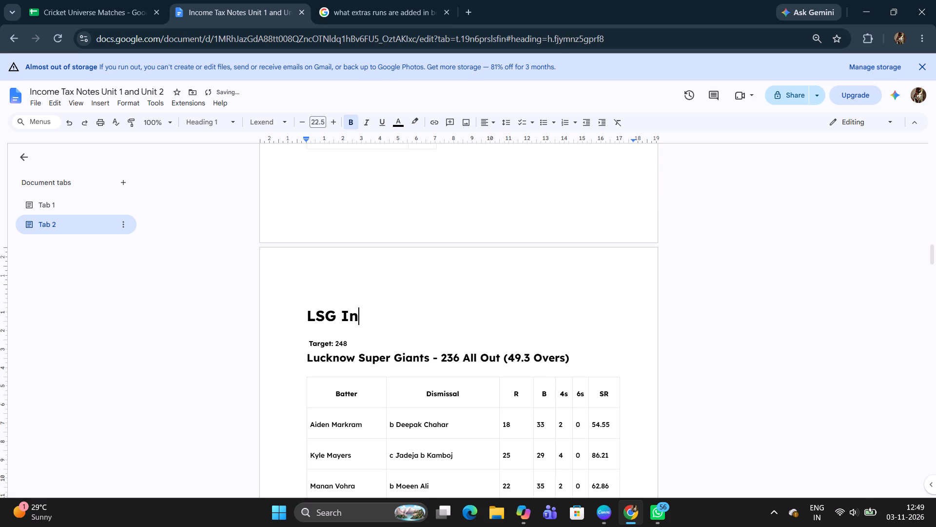
pyautogui.press('BackSpace')
pyautogui.press('BackSpace')
pyautogui.press('BackSpace')
pyautogui.press('Left')
pyautogui.press('Left')
pyautogui.press('Left')
pyautogui.press('2')
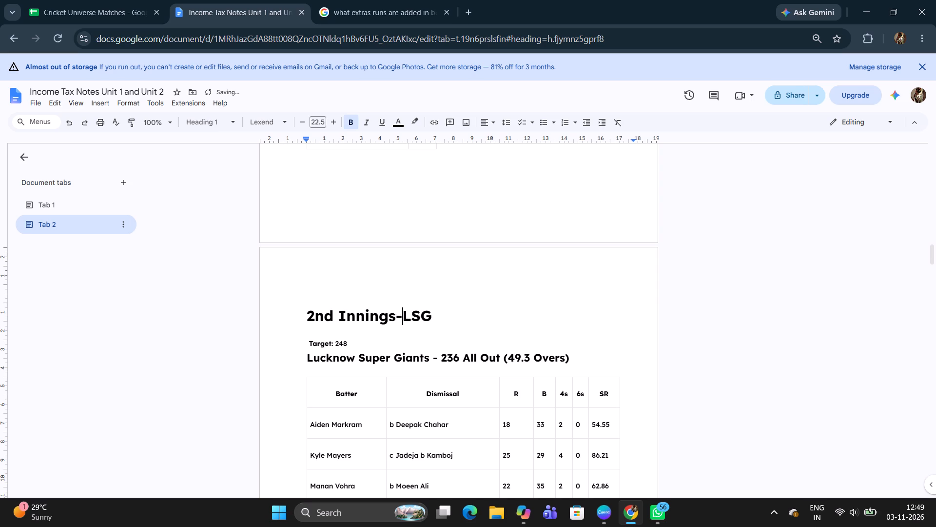
# Set the "Target: 248" line's font size to 13.5 and remove the space before it.
pyautogui.scroll(-1, 568, 358)
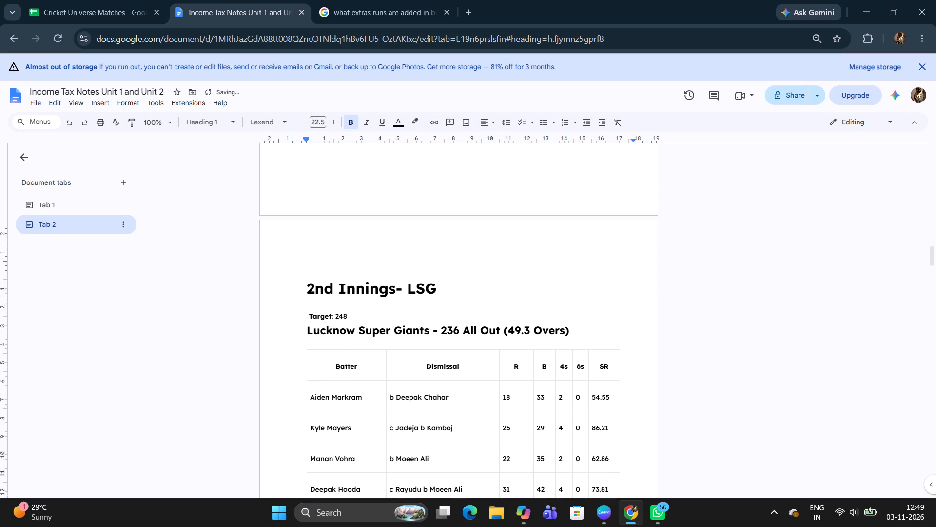
pyautogui.scroll(-1, 568, 358)
pyautogui.moveTo(304, 306); pyautogui.dragTo(306, 306)
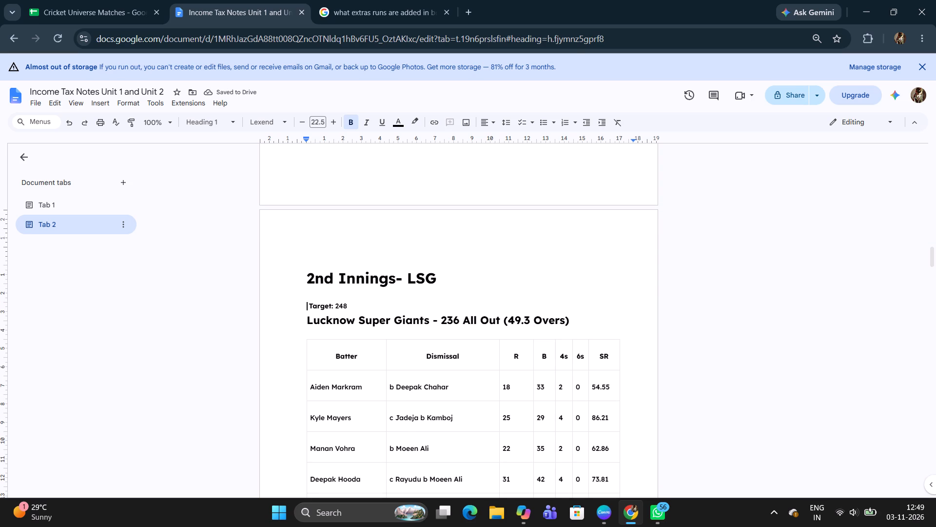
pyautogui.moveTo(306, 306); pyautogui.dragTo(374, 301)
pyautogui.doubleClick(333, 119)
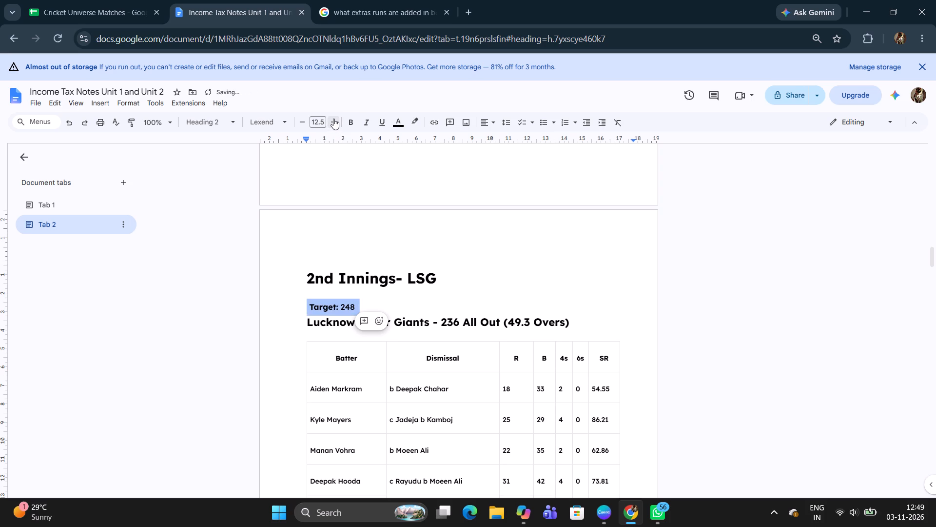
pyautogui.click(333, 119)
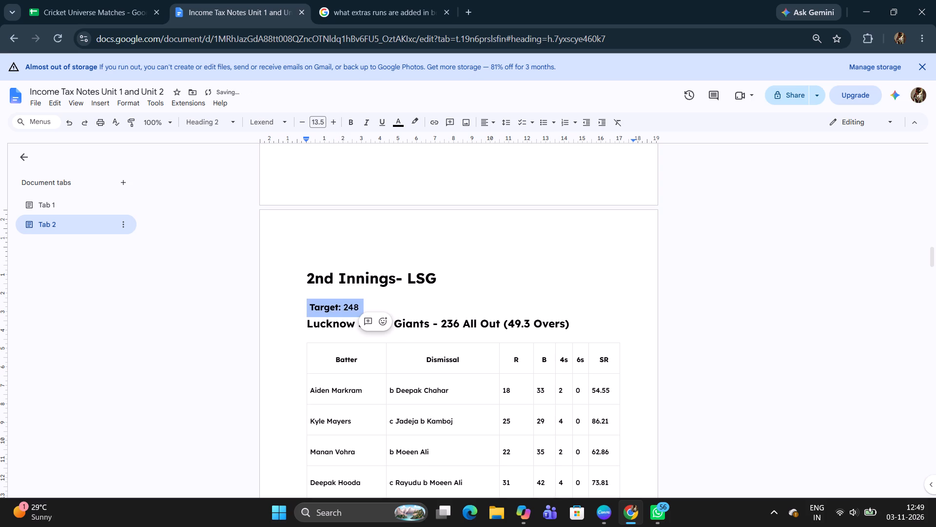
pyautogui.click(311, 307)
pyautogui.press('BackSpace')
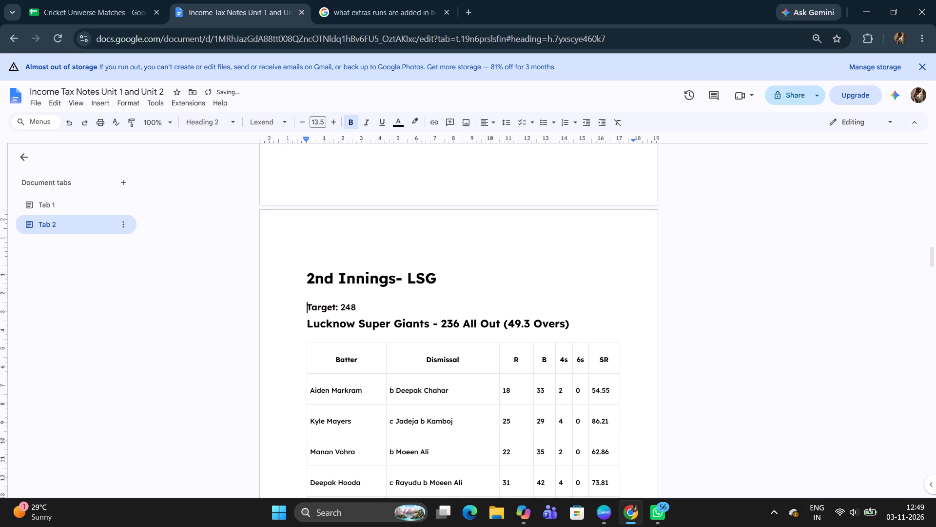
# Remove the blank line between the divider under the LSG batting table and the Innings Summary heading.
pyautogui.scroll(-1, 354, 394)
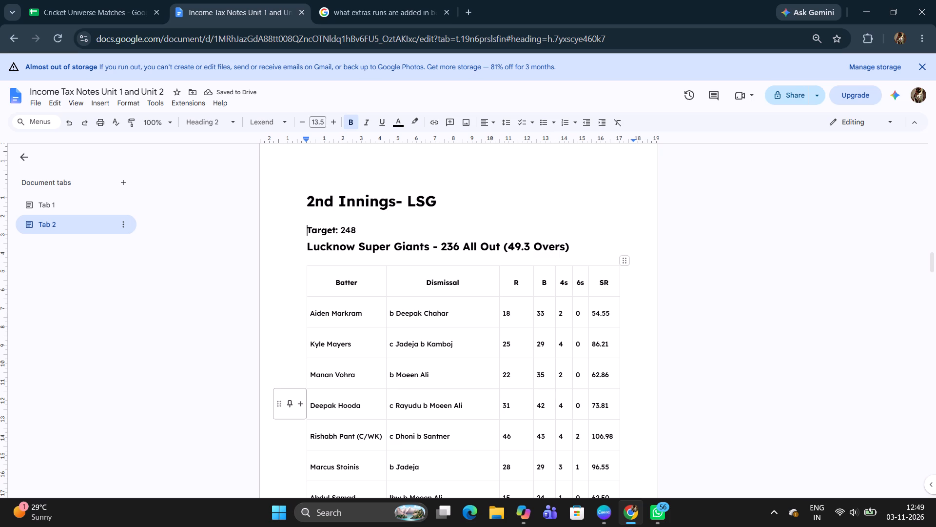
pyautogui.scroll(-2, 354, 394)
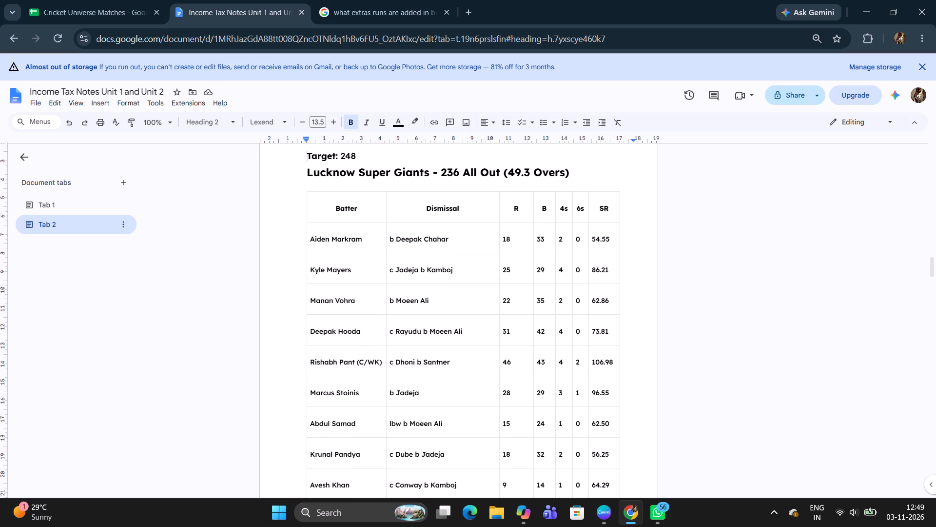
pyautogui.scroll(-5, 354, 394)
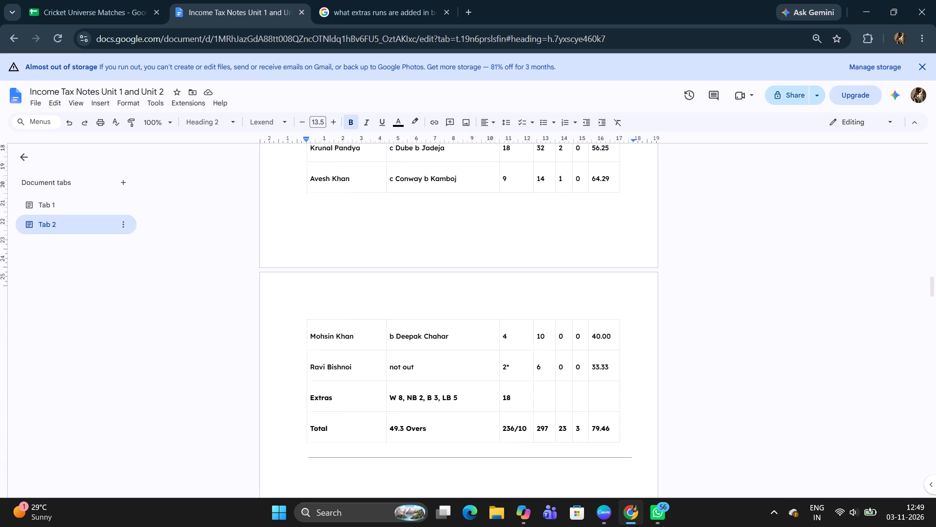
pyautogui.scroll(-4, 354, 394)
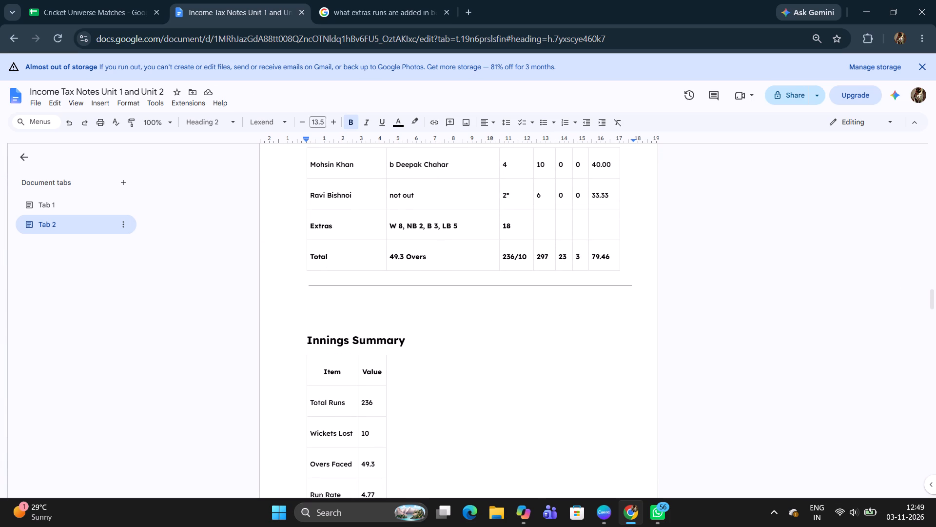
pyautogui.click(307, 346)
pyautogui.press('BackSpace')
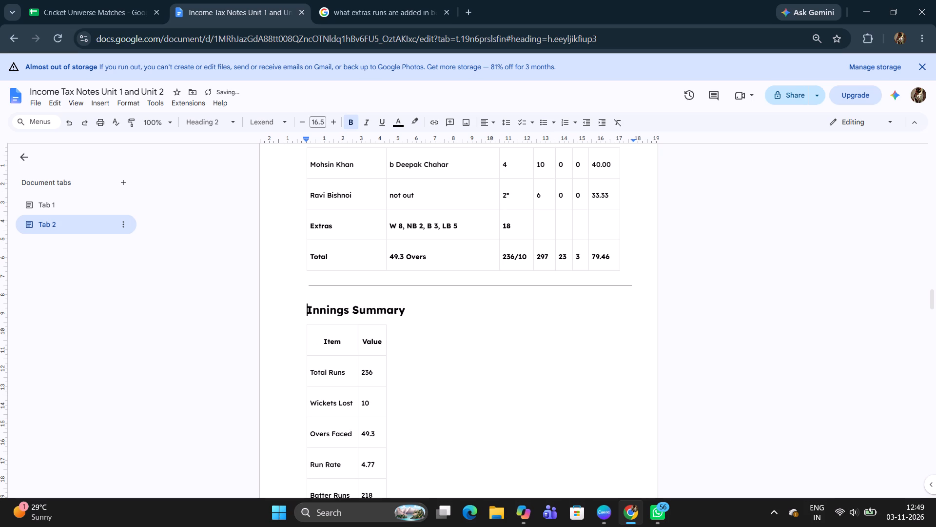
pyautogui.press('BackSpace')
pyautogui.press('Return')
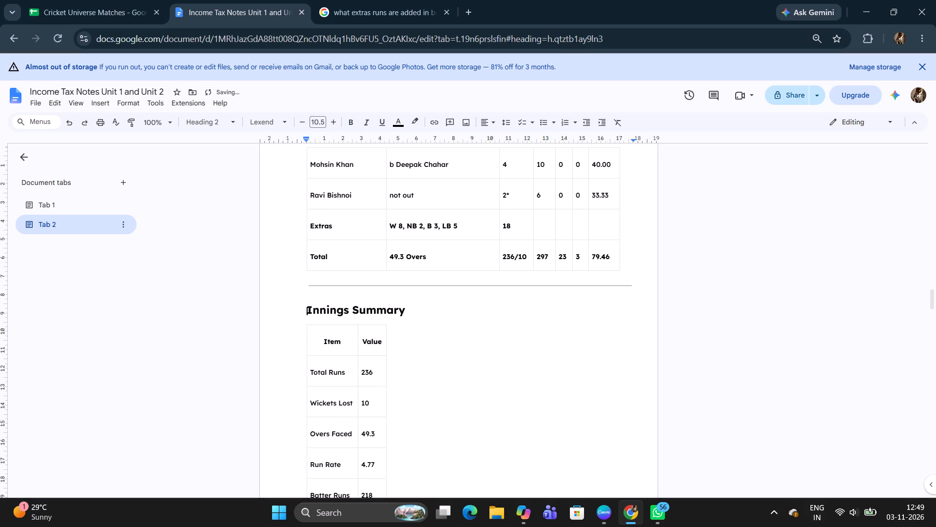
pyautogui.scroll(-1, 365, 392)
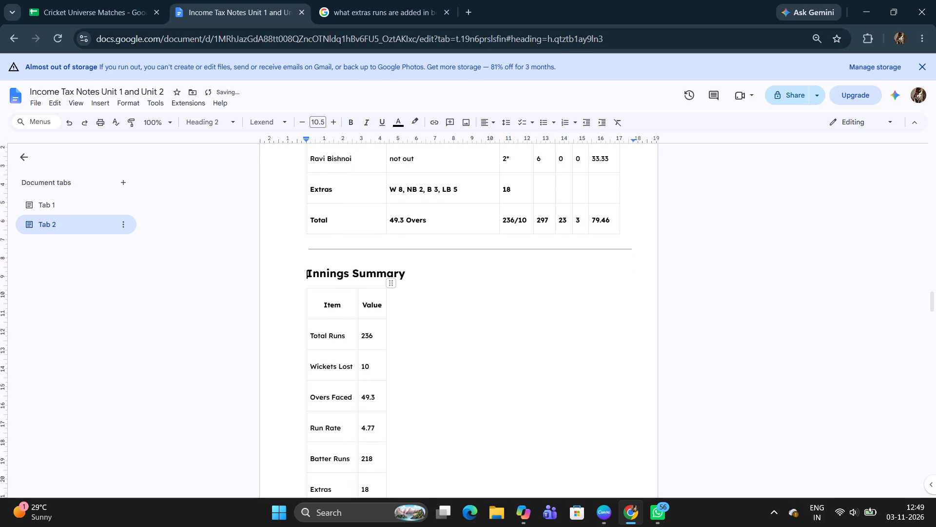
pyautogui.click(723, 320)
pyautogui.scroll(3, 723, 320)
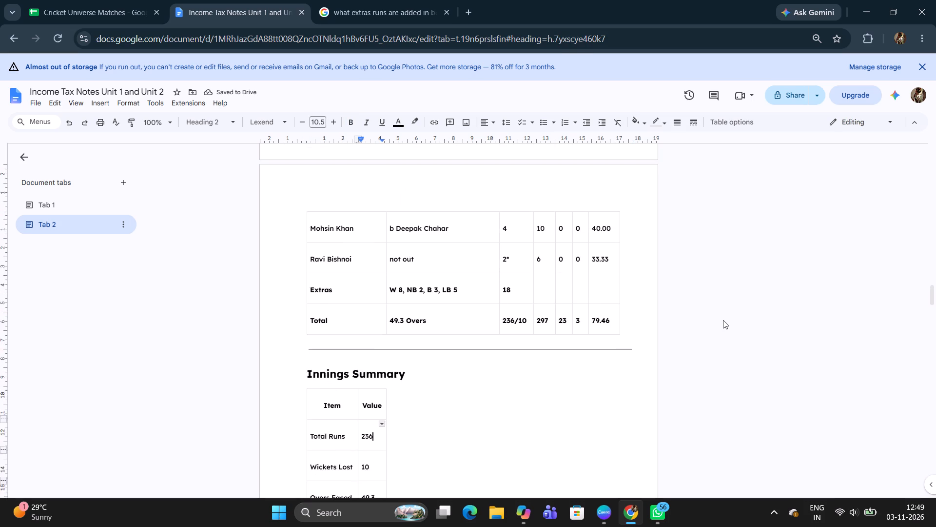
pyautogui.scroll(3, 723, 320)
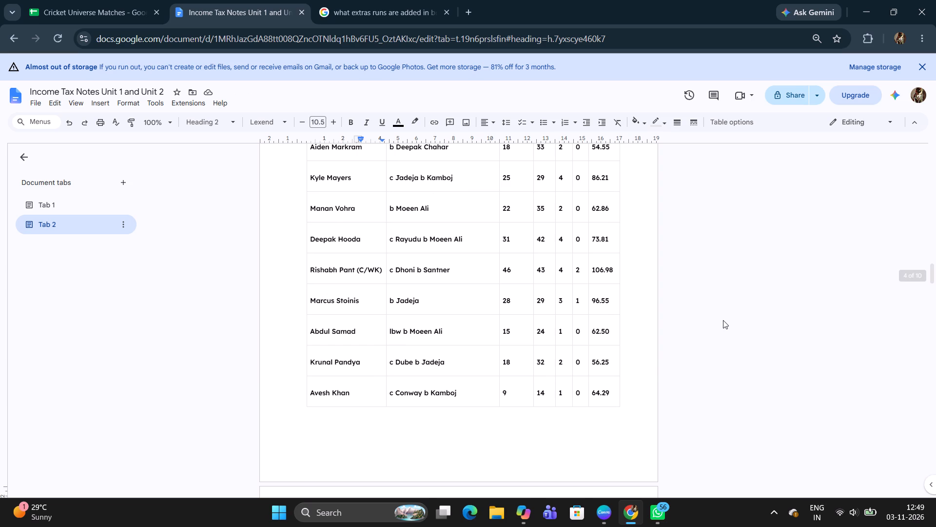
# In the LSG batting table, set the balls faced to 36 for Manan Vohra and 30 for Marcus Stoinis.
pyautogui.click(544, 210)
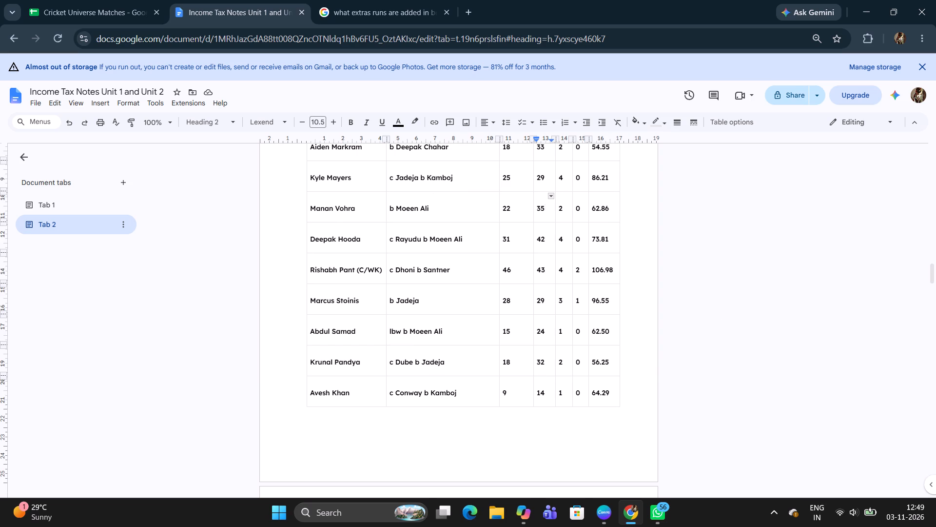
pyautogui.press('BackSpace')
pyautogui.press('6')
pyautogui.click(547, 300)
pyautogui.press('BackSpace')
pyautogui.press('BackSpace')
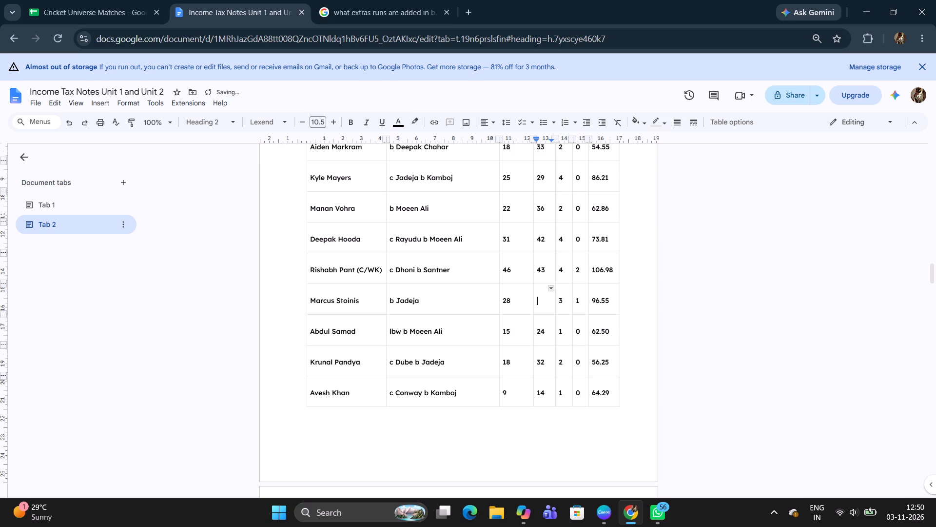
pyautogui.write('30')
# Set Manan Vohra's strike rate in the LSG batting table to 61.11.
pyautogui.scroll(1, 632, 270)
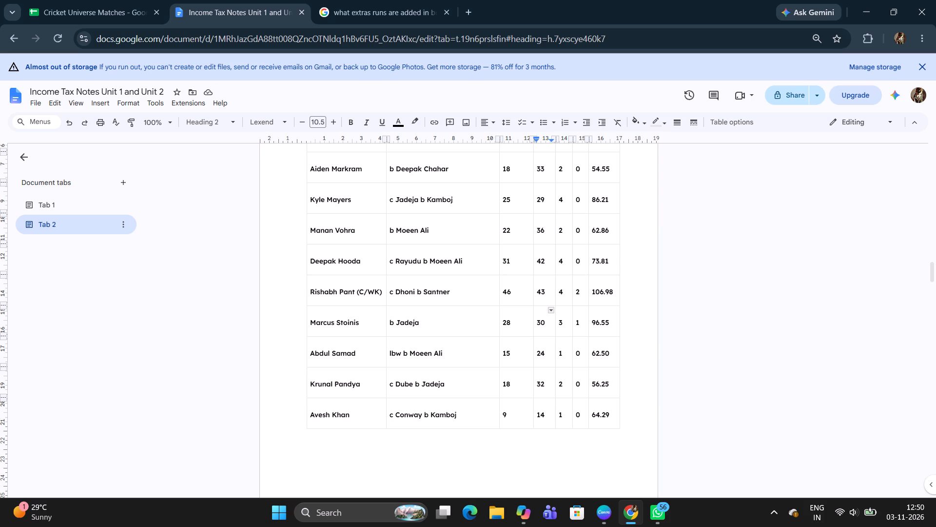
pyautogui.click(610, 229)
pyautogui.press('BackSpace')
pyautogui.press('BackSpace')
pyautogui.press('BackSpace')
pyautogui.press('BackSpace')
pyautogui.write('1.11')
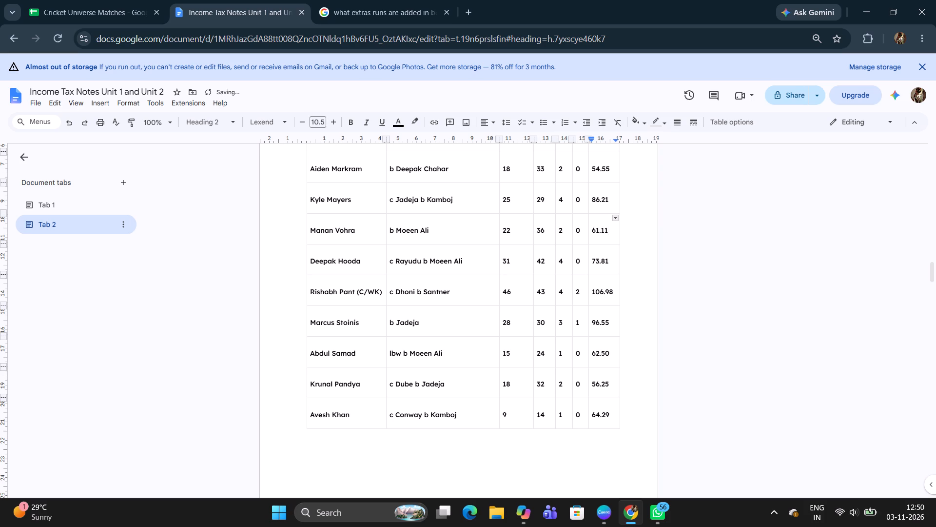
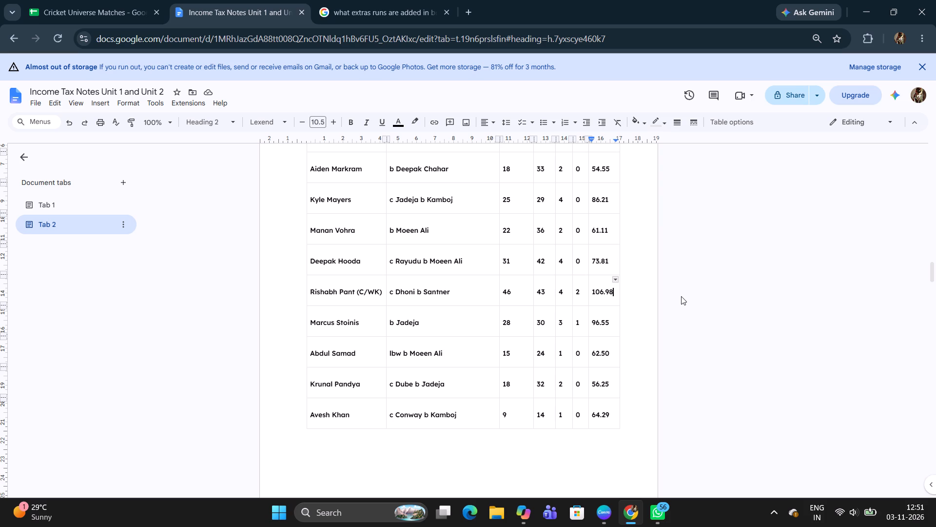
# Set Marcus Stoinis's strike rate in the LSG batting table to 93.33.
pyautogui.click(617, 324)
pyautogui.press('BackSpace')
pyautogui.press('BackSpace')
pyautogui.press('BackSpace')
pyautogui.press('BackSpace')
pyautogui.write('3.33')
pyautogui.click(667, 354)
# Set the balls faced in the Total row of the LSG batting table to 299.
pyautogui.scroll(1, 663, 314)
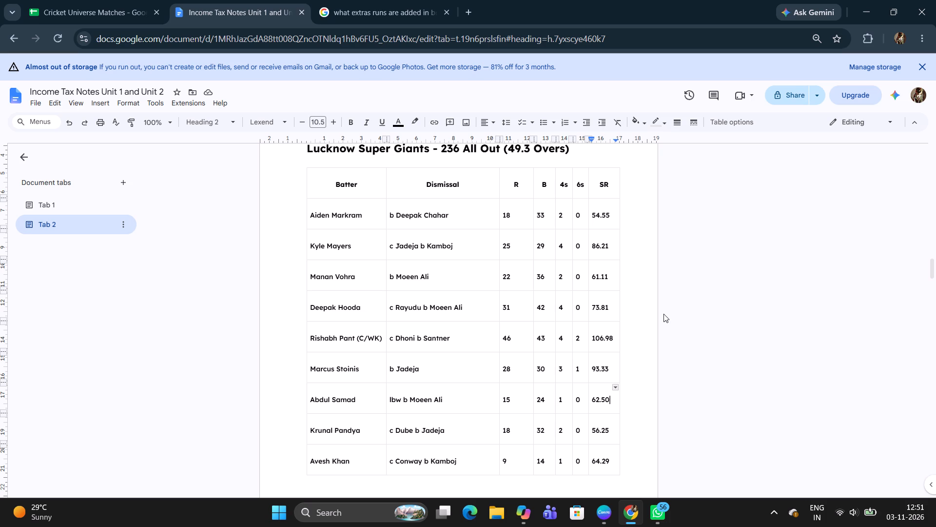
pyautogui.scroll(-3, 663, 314)
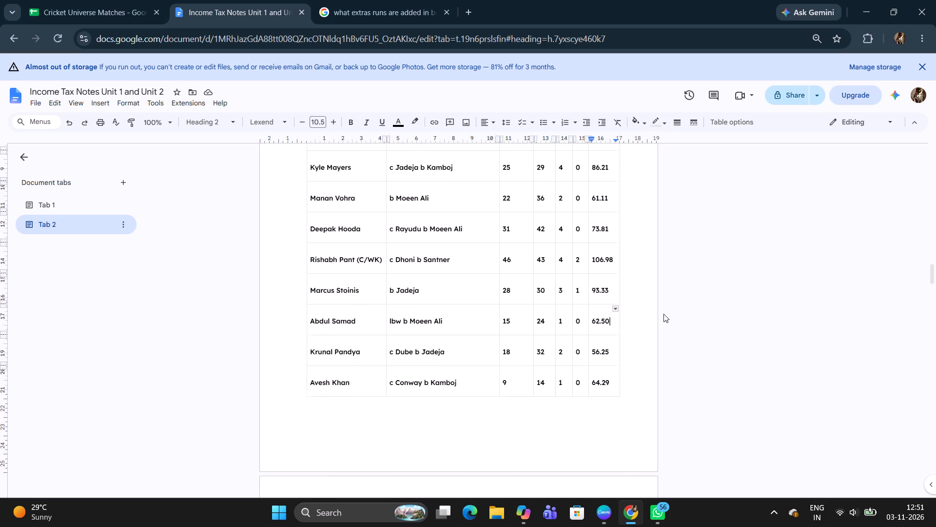
pyautogui.scroll(-2, 663, 314)
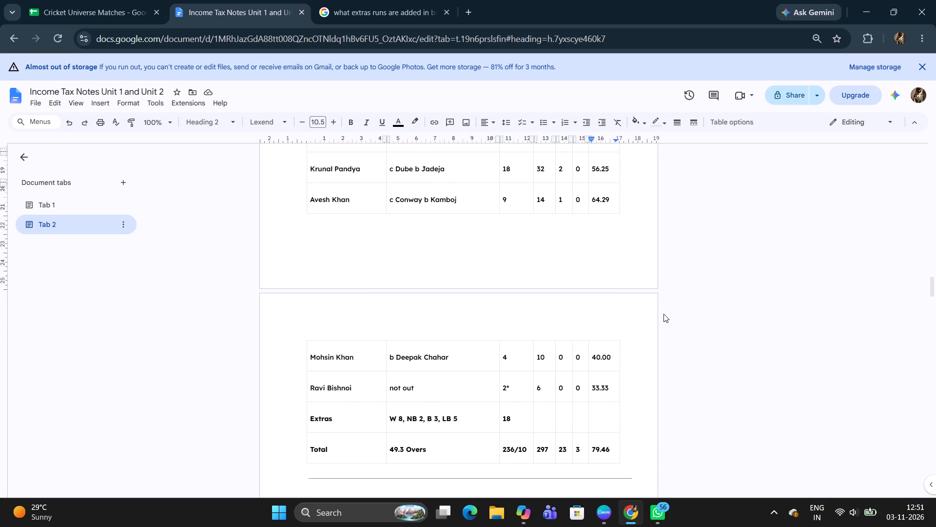
pyautogui.scroll(-1, 663, 314)
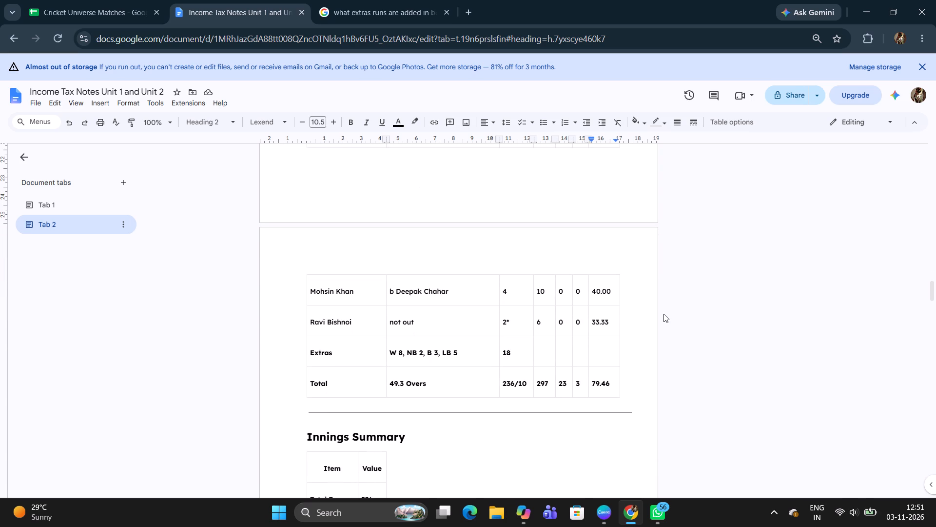
pyautogui.click(548, 383)
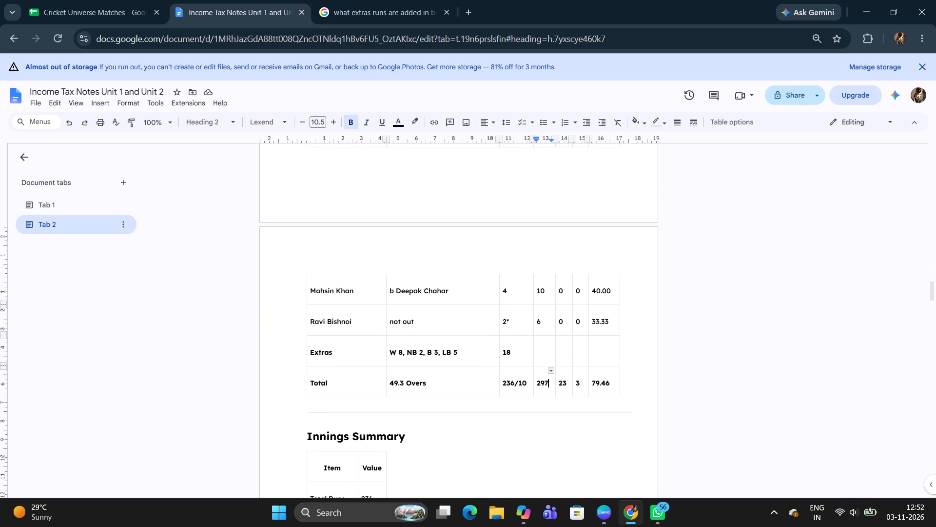
pyautogui.press('BackSpace')
pyautogui.press('9')
# Set the strike rate in the Total row of the LSG batting table to 78.93.
pyautogui.click(753, 374)
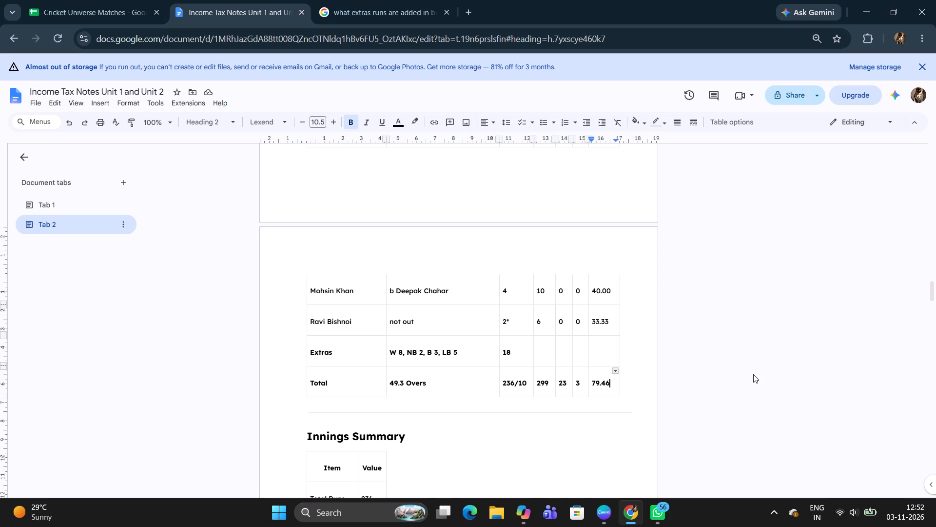
pyautogui.press('BackSpace')
pyautogui.press('BackSpace')
pyautogui.press('BackSpace')
pyautogui.press('BackSpace')
pyautogui.write('8.93')
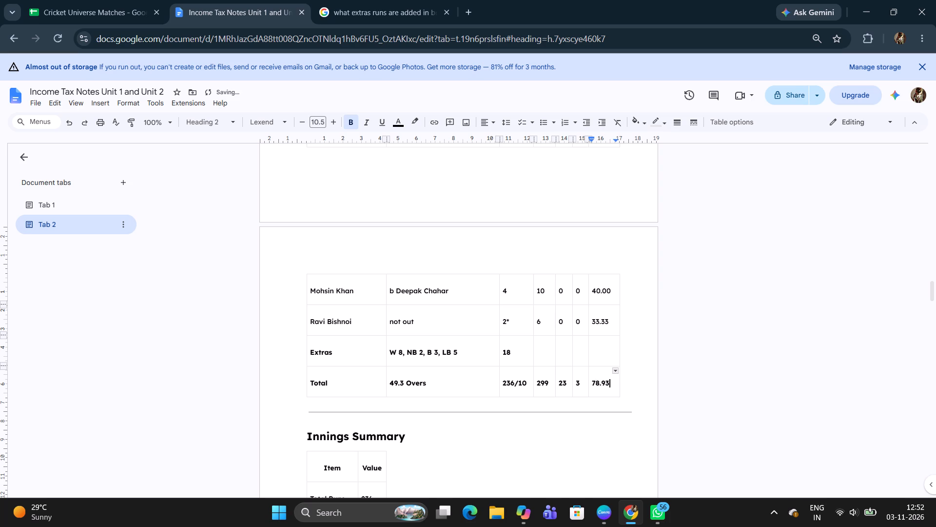
pyautogui.click(751, 371)
# Review the LSG Innings Summary, Fall of Wickets, CSK Bowling, Bowling Verification, Full Match Result and Match Awards sections.
pyautogui.scroll(-4, 751, 371)
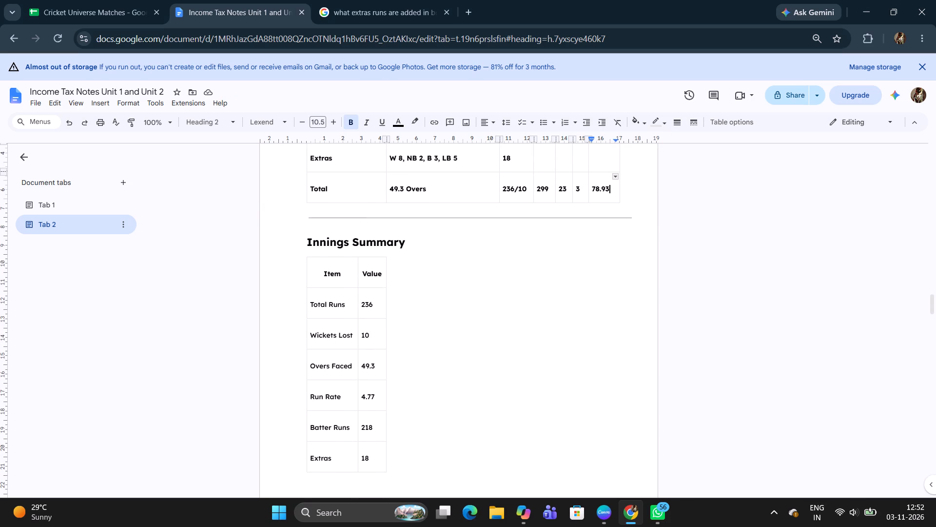
pyautogui.scroll(-4, 591, 287)
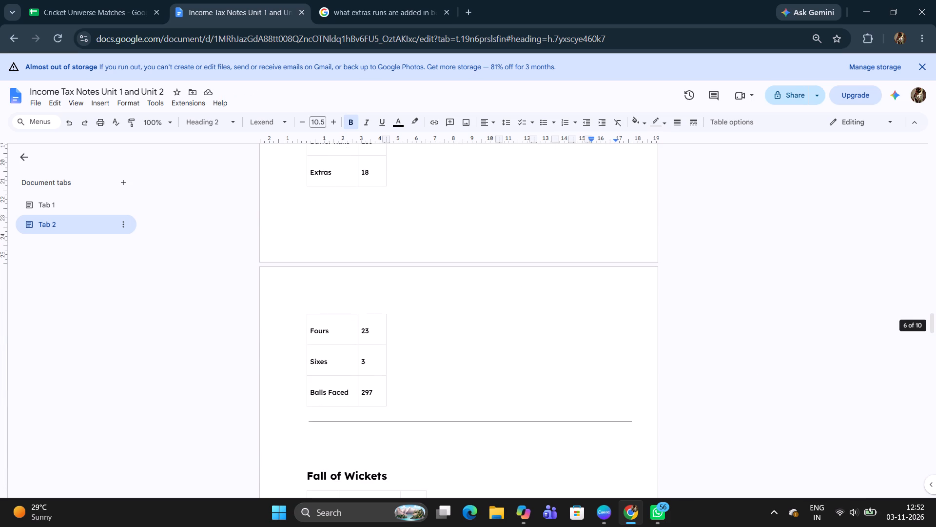
pyautogui.scroll(-3, 591, 287)
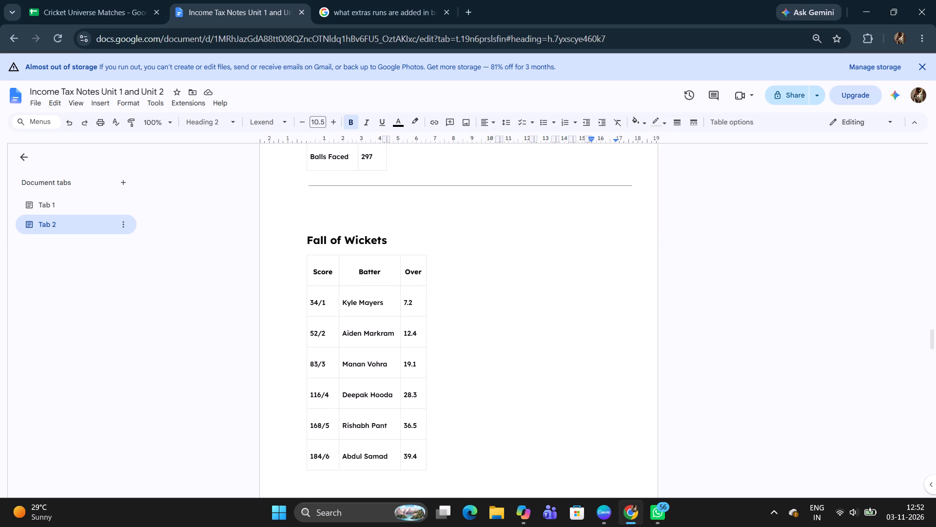
pyautogui.scroll(-3, 591, 287)
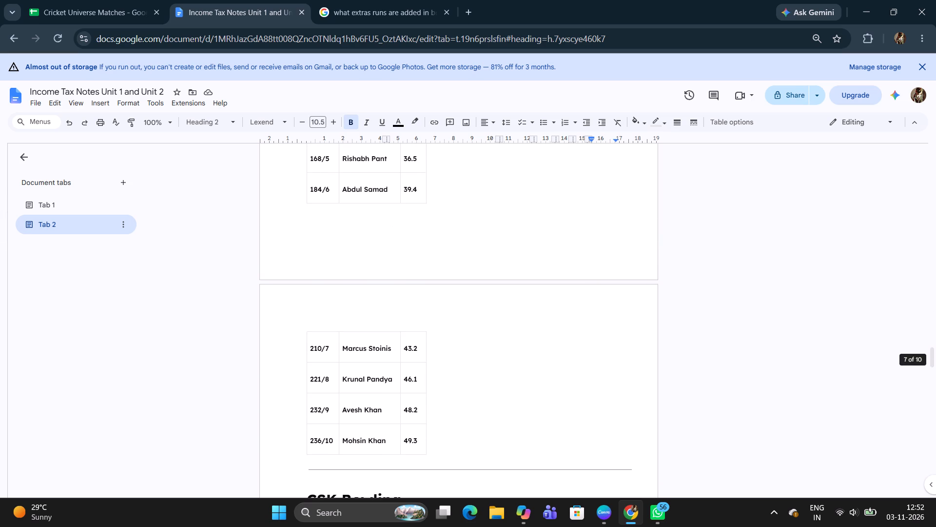
pyautogui.scroll(-2, 591, 287)
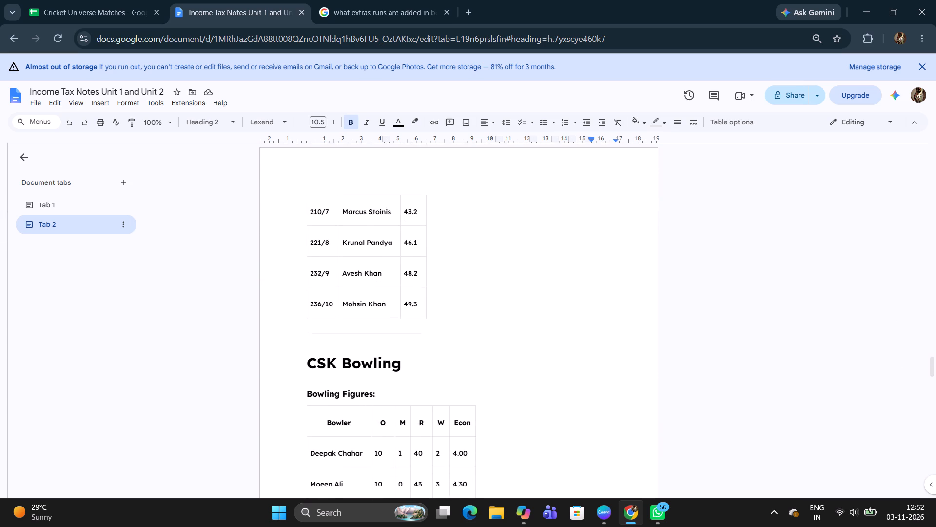
pyautogui.scroll(-3, 591, 287)
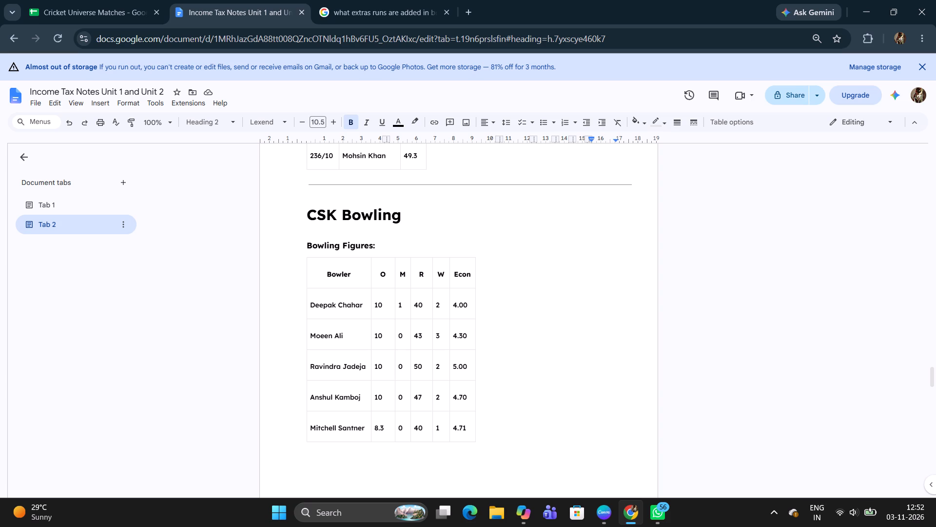
pyautogui.scroll(-1, 591, 287)
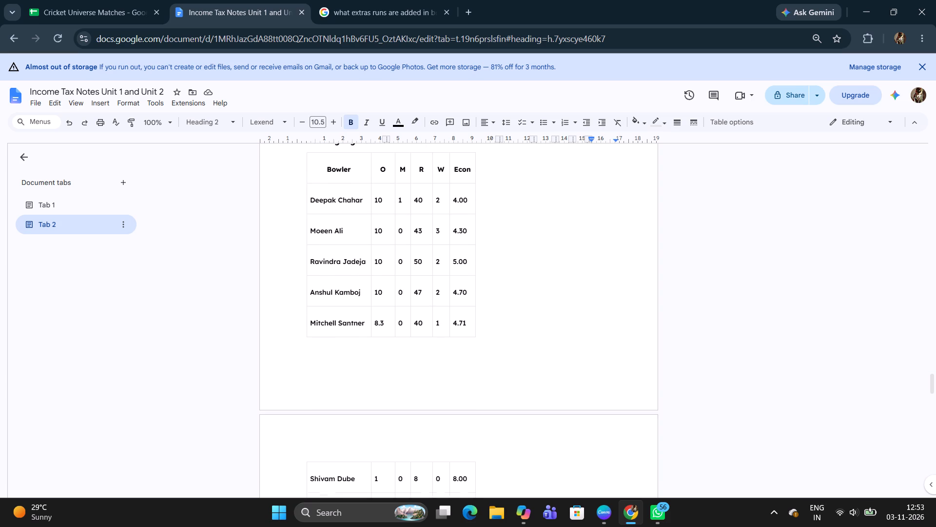
pyautogui.scroll(-1, 591, 287)
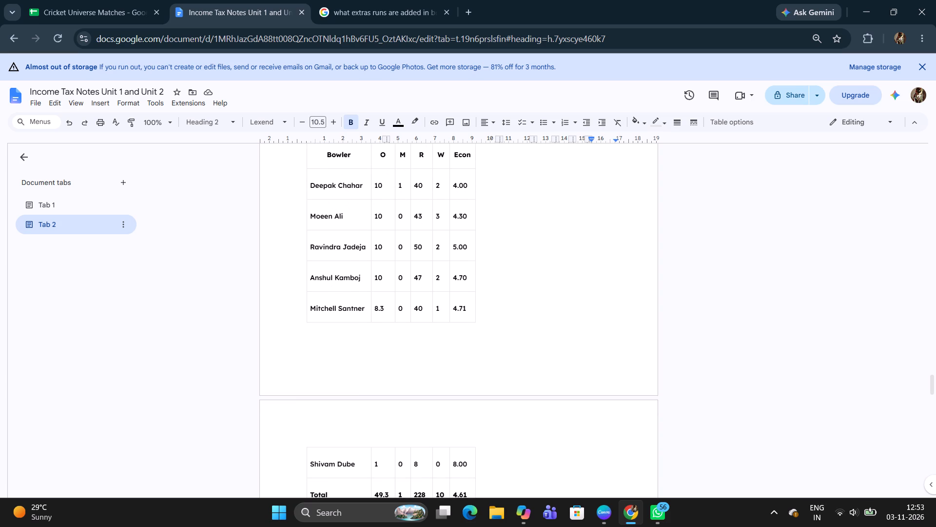
pyautogui.scroll(-1, 591, 287)
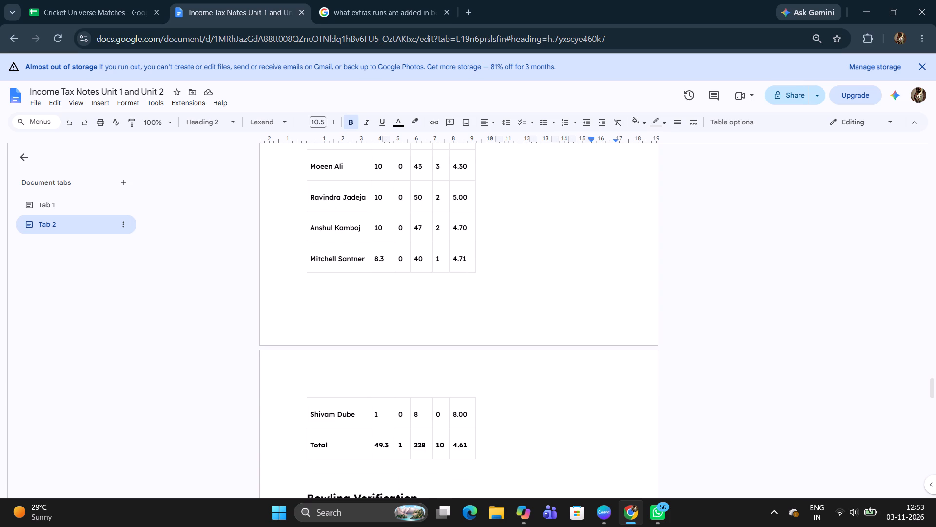
pyautogui.hscroll(2, 591, 287)
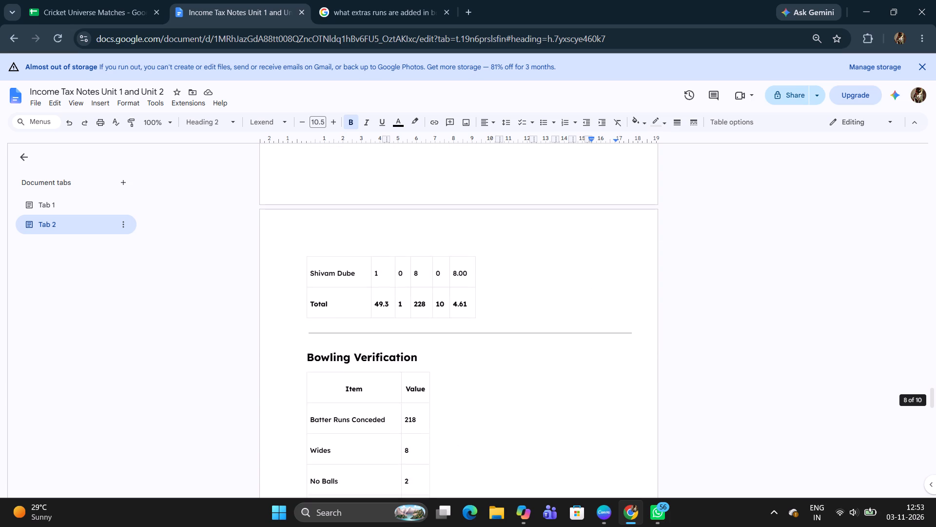
pyautogui.scroll(-3, 591, 287)
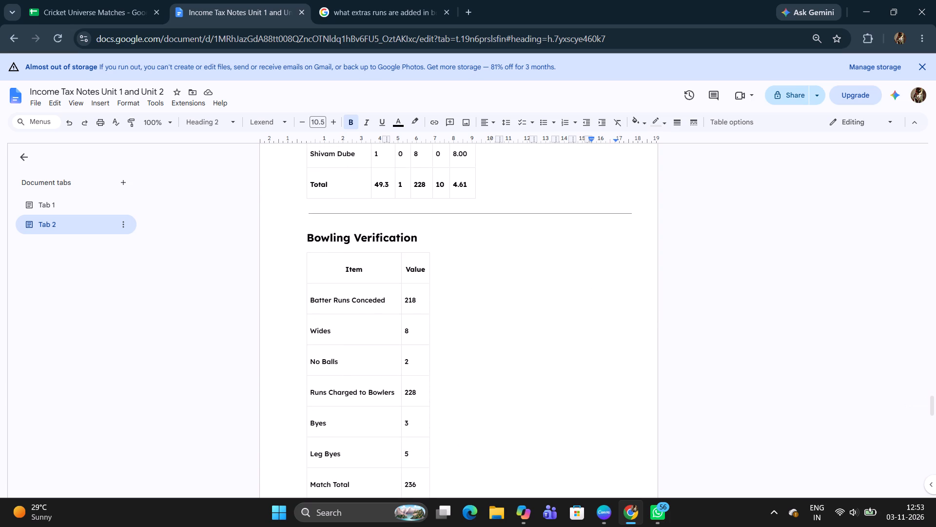
pyautogui.scroll(-6, 591, 287)
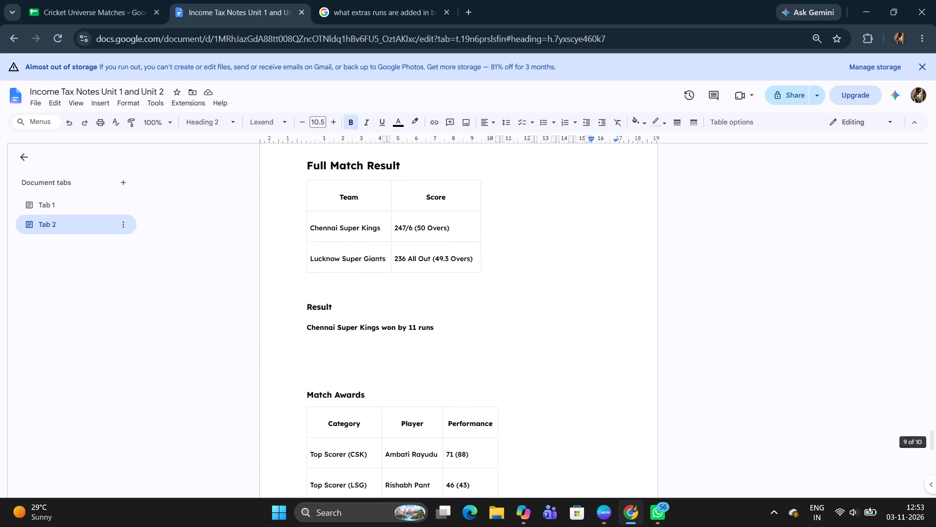
pyautogui.scroll(-4, 591, 287)
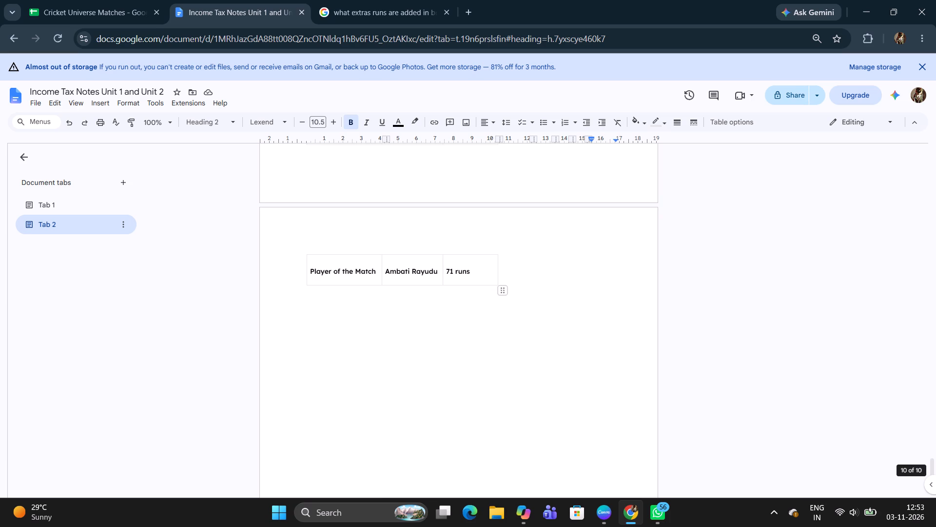
# Remove the blank lines between the Chennai Super Kings result line and the Match Awards heading.
pyautogui.scroll(3, 497, 284)
pyautogui.click(310, 247)
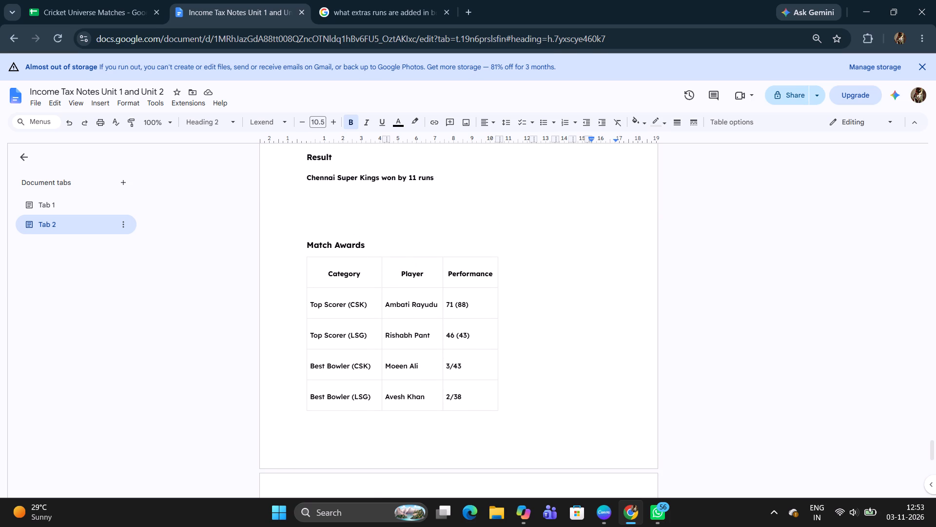
pyautogui.press('BackSpace')
pyautogui.press('BackSpace')
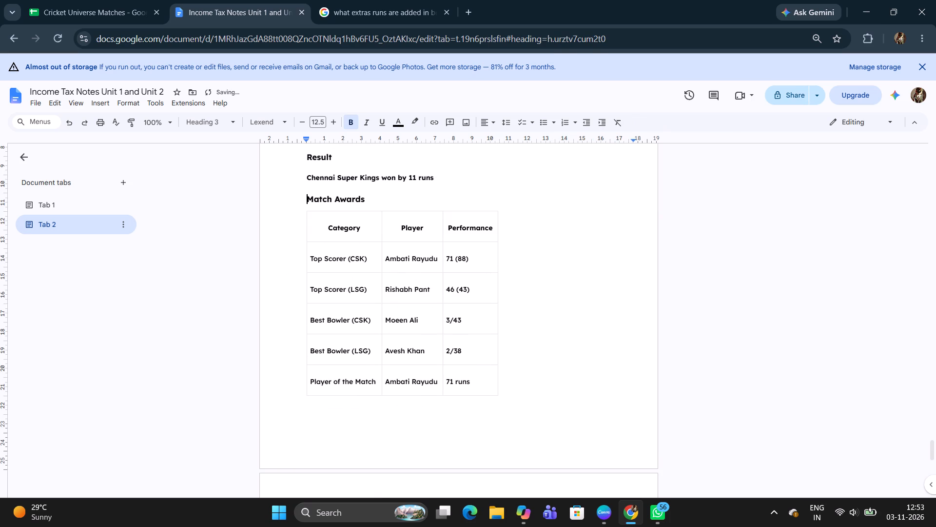
# Check the end of the document and look back through the scorecard's layout as far as the LSG Bowling section.
pyautogui.scroll(-2, 310, 247)
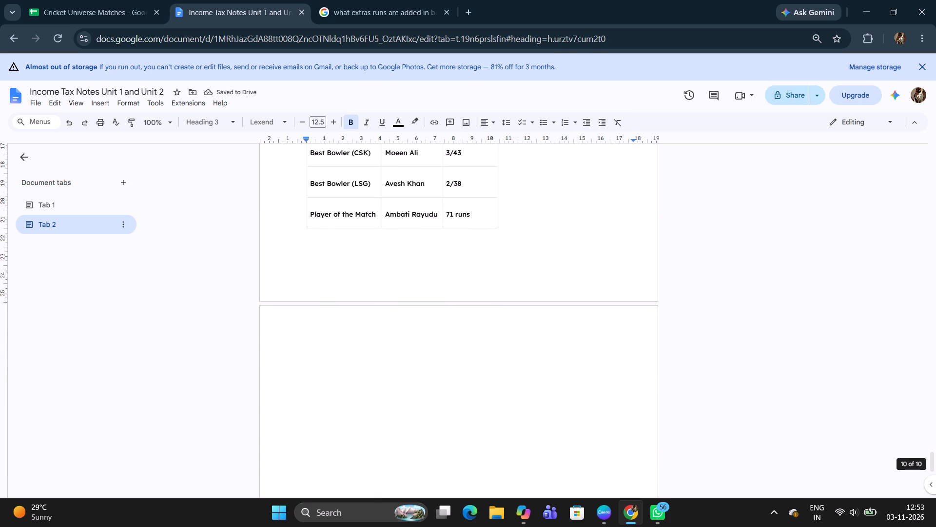
pyautogui.scroll(19, 310, 247)
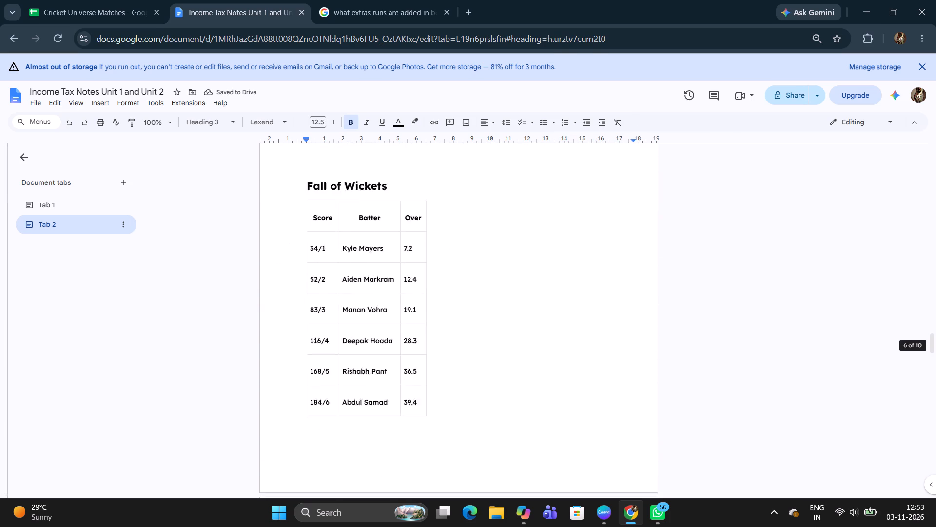
pyautogui.scroll(15, 310, 247)
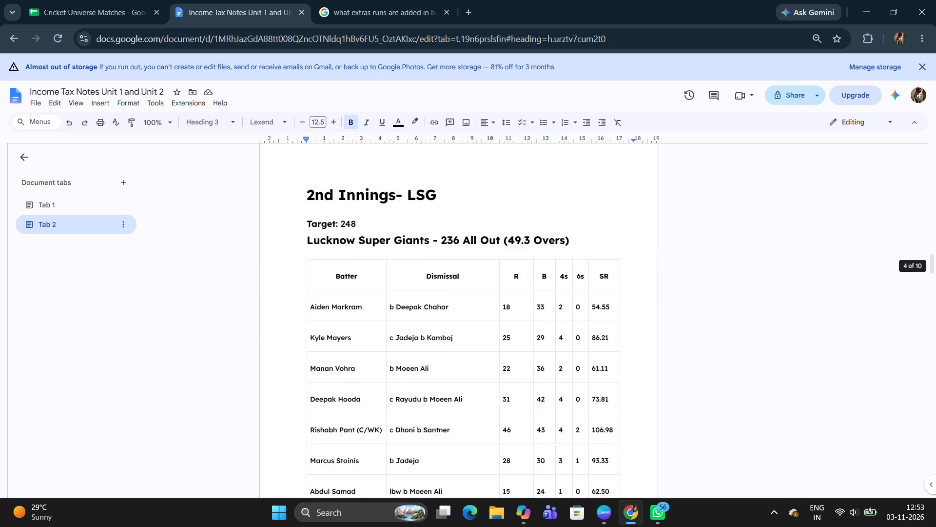
pyautogui.scroll(12, 310, 247)
pyautogui.scroll(-2, 310, 247)
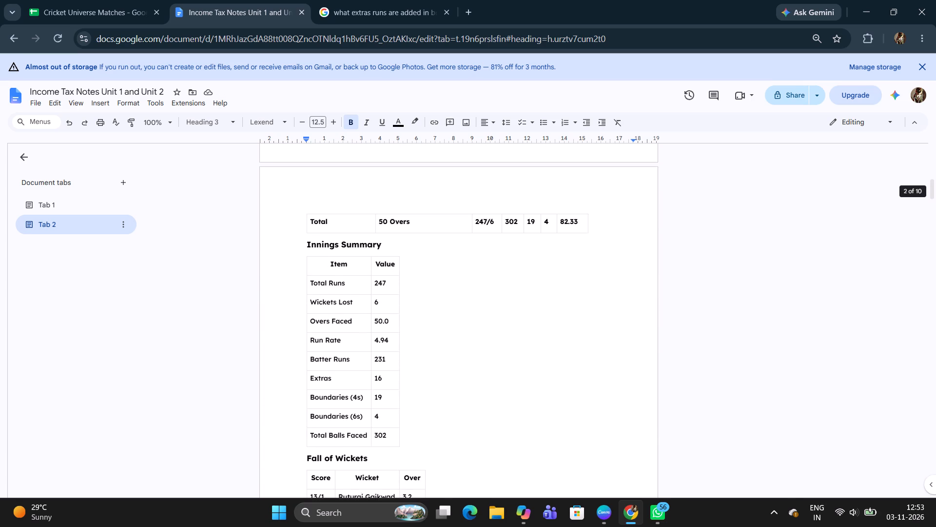
pyautogui.scroll(-4, 310, 247)
pyautogui.scroll(1, 310, 247)
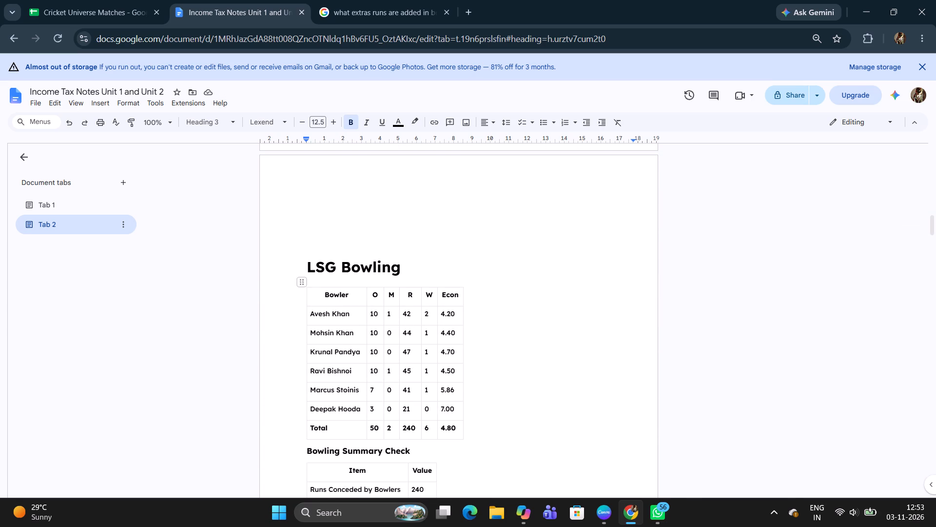
# Remove the blank space above the LSG Bowling heading, keeping the heading at the top of the page with its table.
pyautogui.click(308, 267)
pyautogui.press('\\')
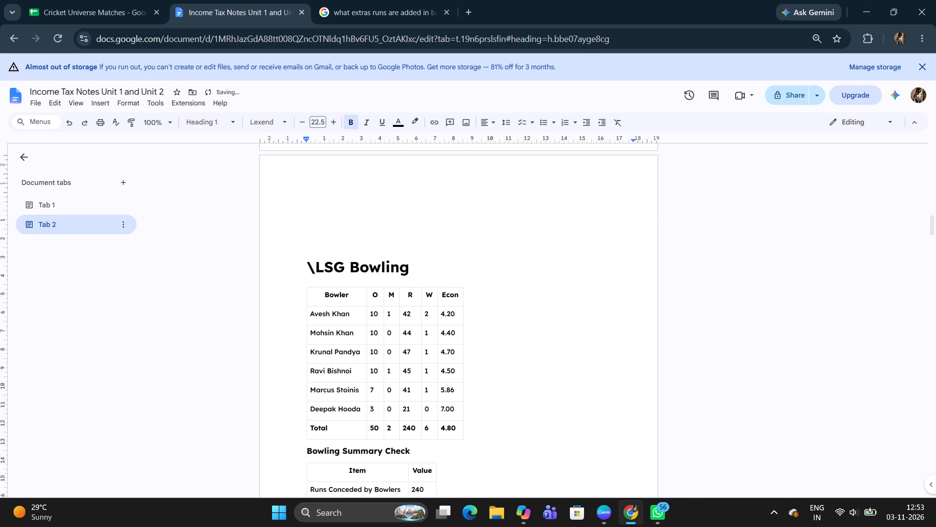
pyautogui.press('BackSpace')
pyautogui.press('BackSpace')
pyautogui.press('BackSpace')
pyautogui.press('BackSpace')
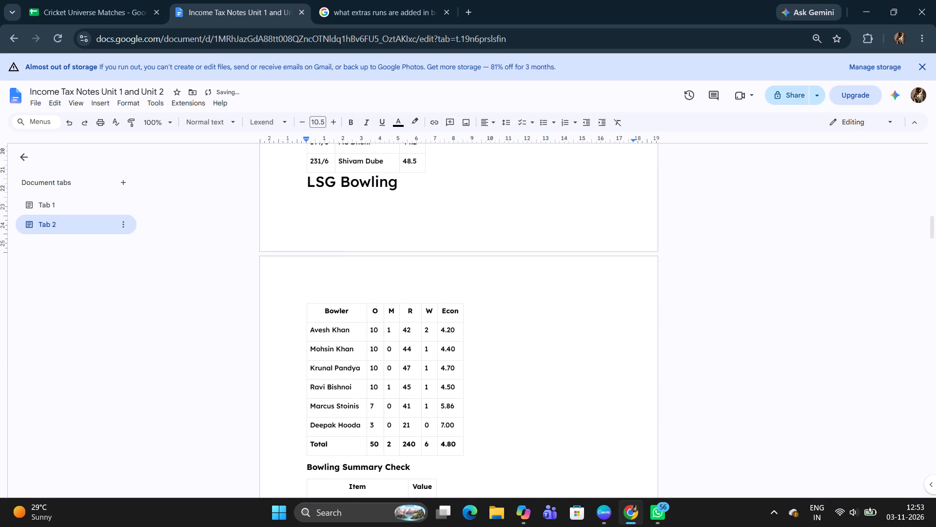
pyautogui.press('Return')
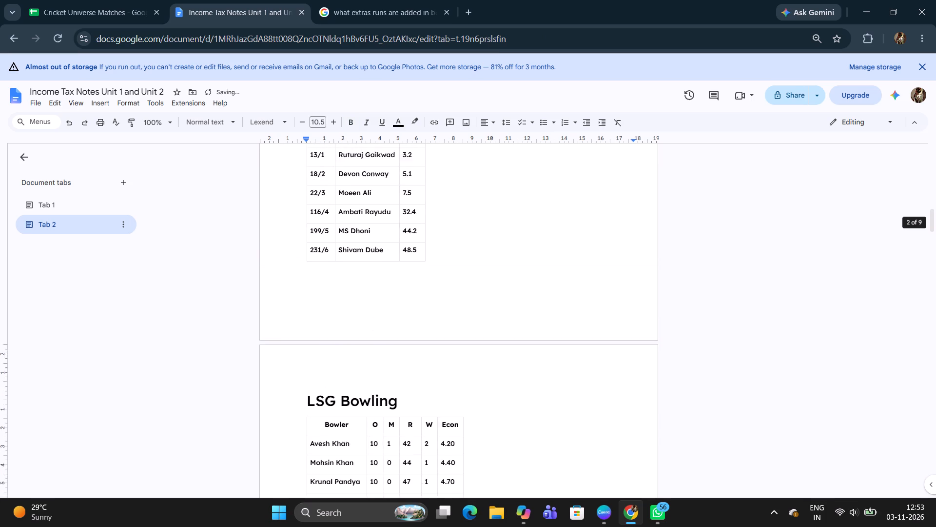
# Review the scorecard from the match details through the CSK batting, Innings Summary, Fall of Wickets and LSG Bowling sections.
pyautogui.scroll(9, 338, 310)
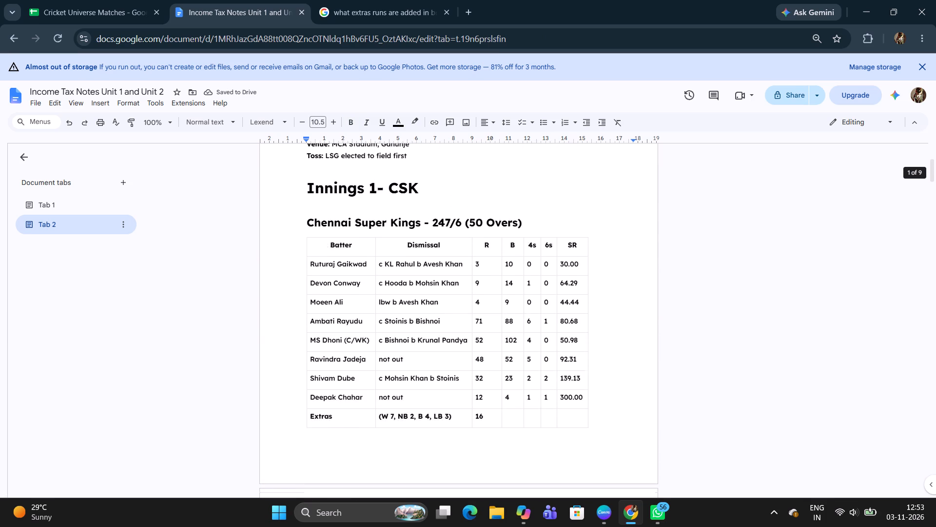
pyautogui.scroll(4, 338, 310)
pyautogui.scroll(-2, 338, 310)
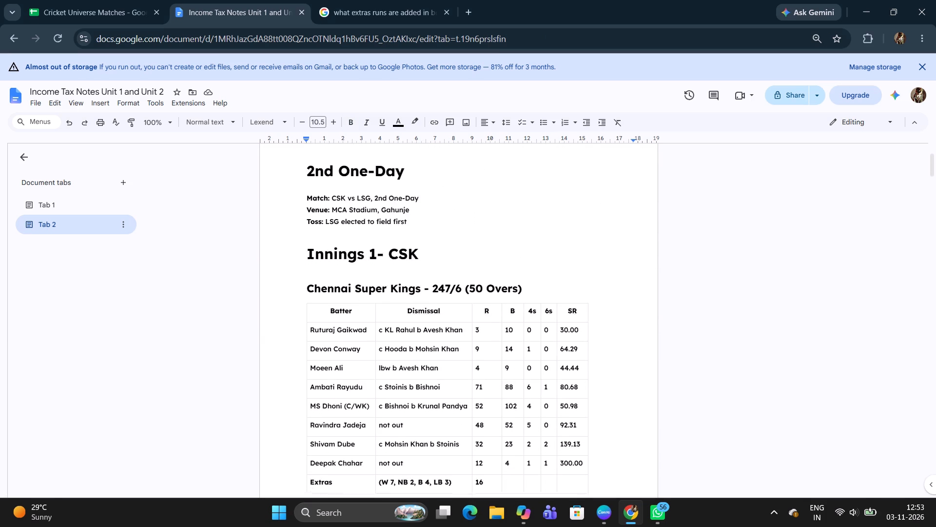
pyautogui.scroll(-3, 338, 310)
pyautogui.scroll(2, 338, 310)
pyautogui.scroll(-2, 338, 310)
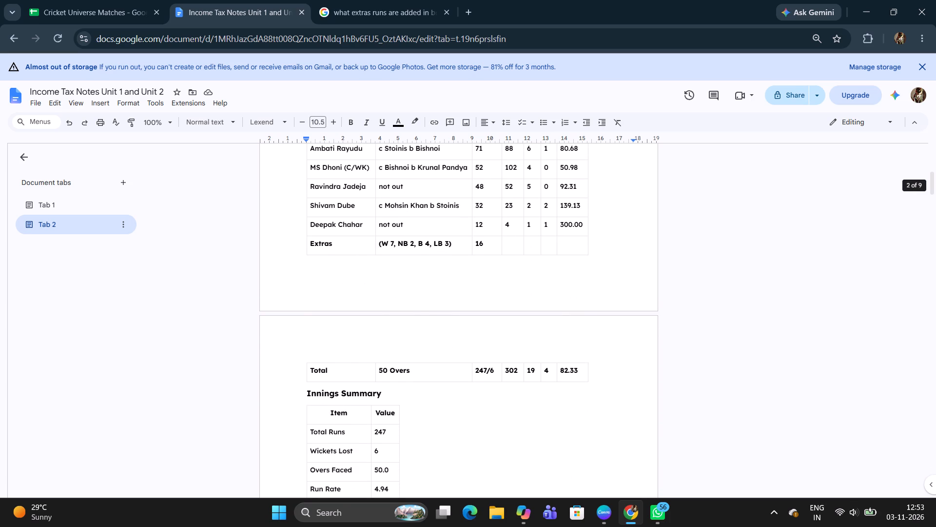
pyautogui.scroll(-4, 338, 310)
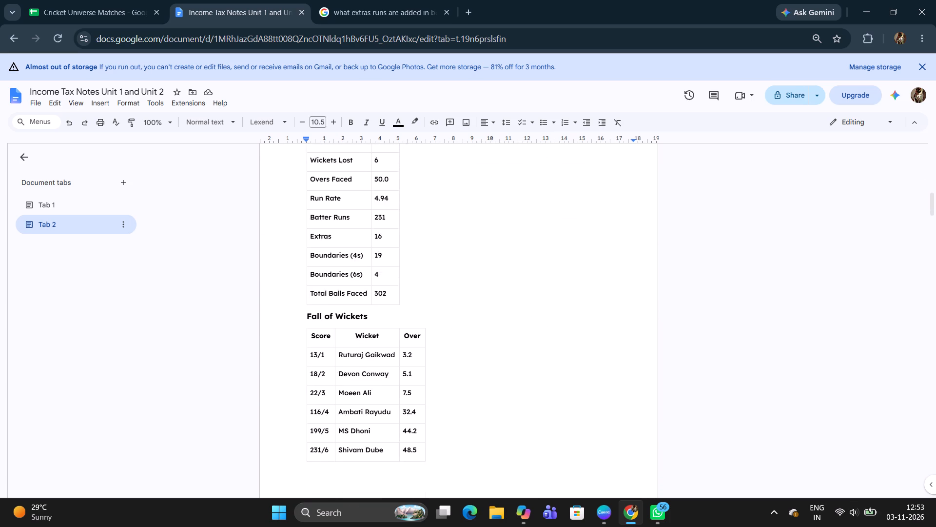
pyautogui.scroll(-3, 338, 310)
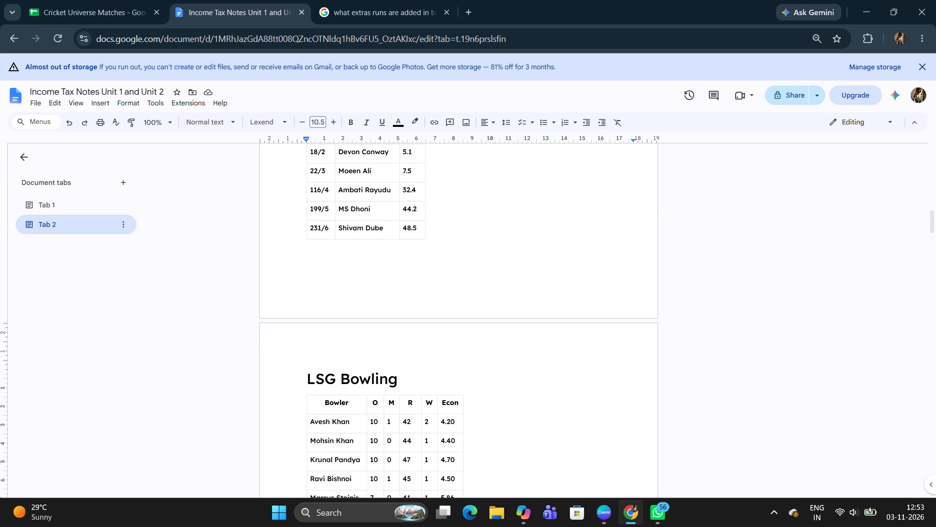
pyautogui.scroll(-2, 338, 310)
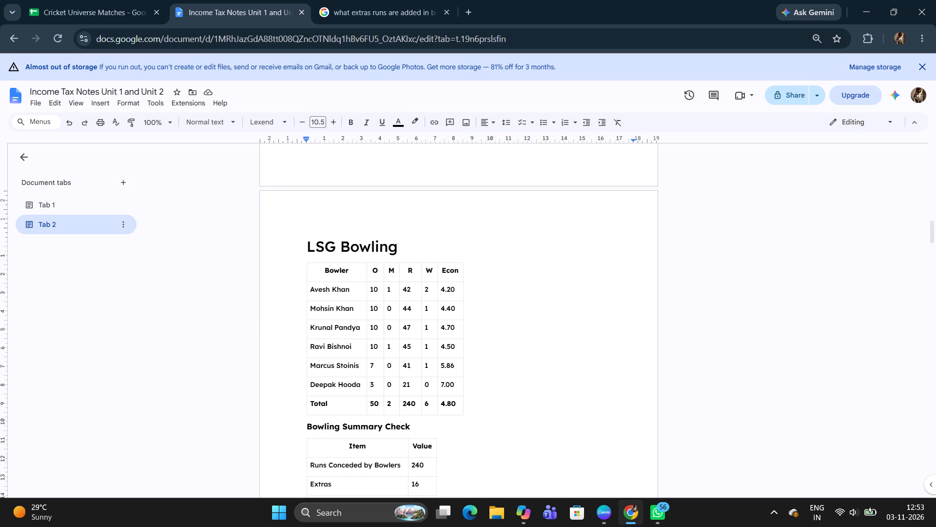
pyautogui.scroll(-2, 338, 310)
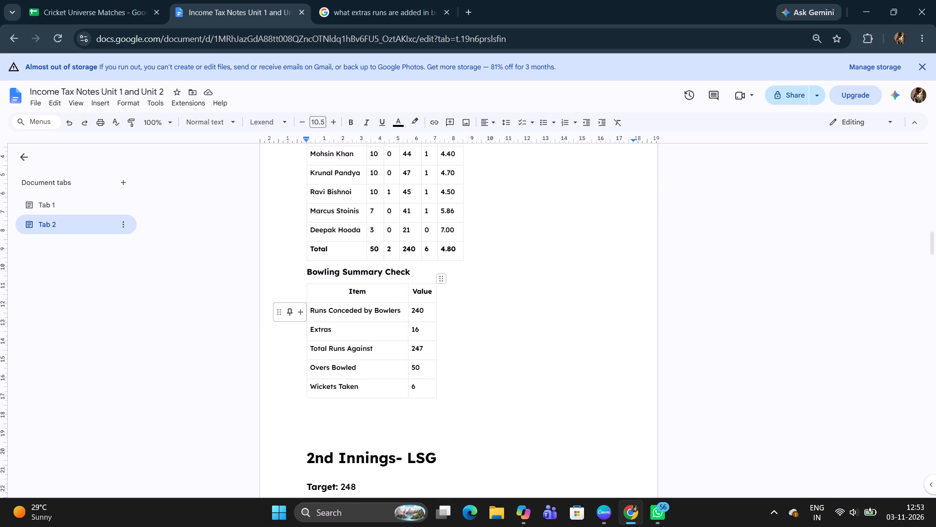
# Remove the blank lines between the Bowling Summary Check table and the 2nd Innings- LSG heading.
pyautogui.scroll(-1, 338, 310)
pyautogui.click(306, 412)
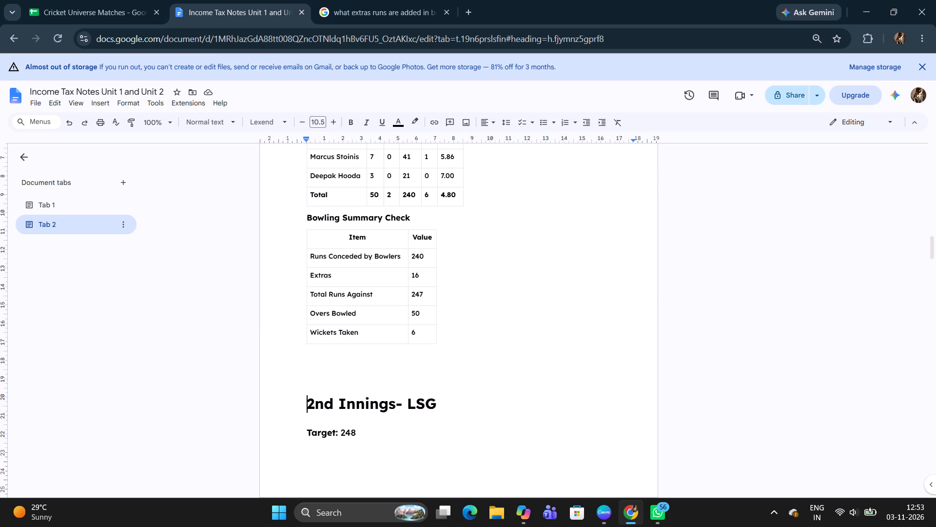
pyautogui.press('BackSpace')
pyautogui.press('BackSpace')
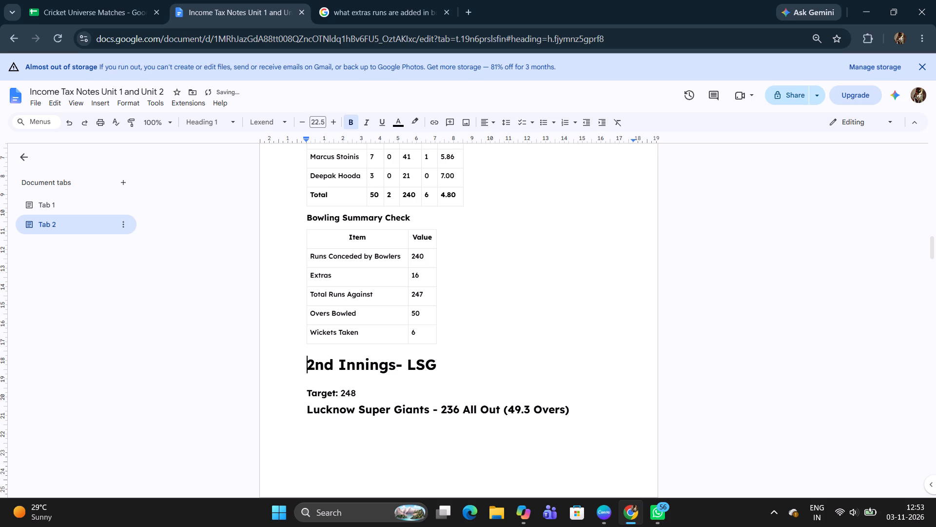
pyautogui.scroll(-1, 306, 412)
pyautogui.press('BackSpace')
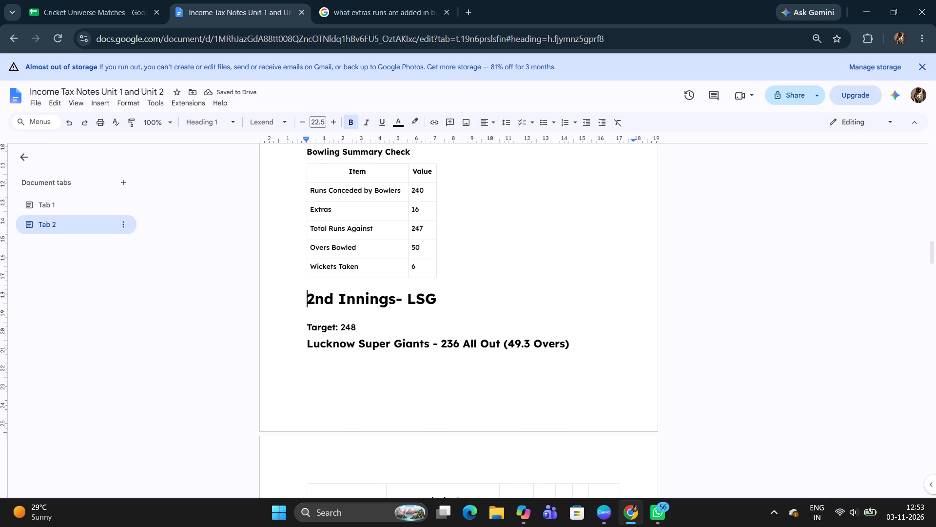
# Examine the LSG batting table and compare its Total row with the LSG Innings Summary figures.
pyautogui.scroll(-2, 306, 412)
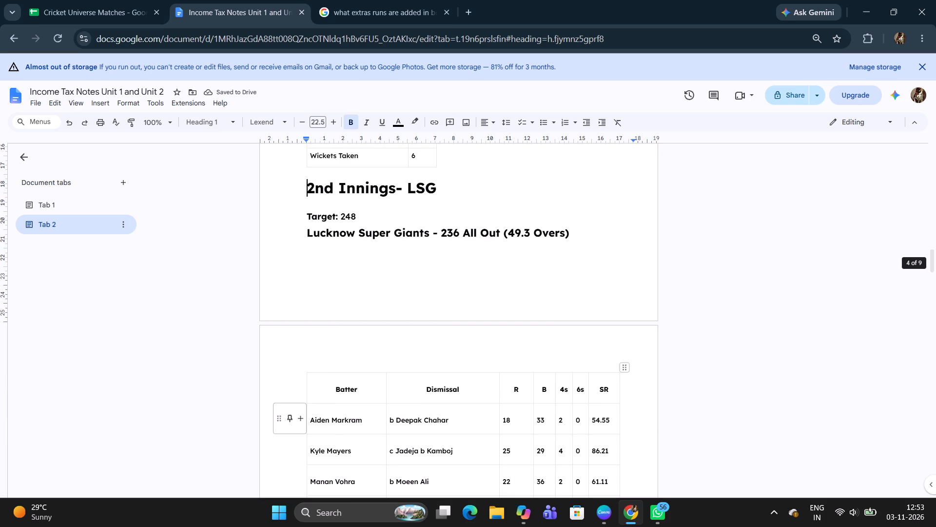
pyautogui.scroll(-4, 386, 439)
pyautogui.scroll(2, 386, 439)
pyautogui.scroll(-2, 660, 387)
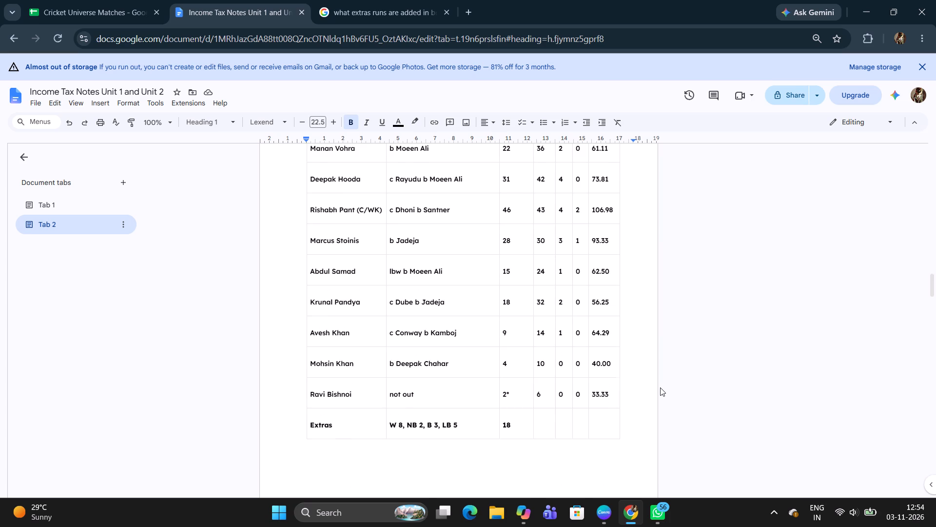
pyautogui.scroll(-4, 660, 387)
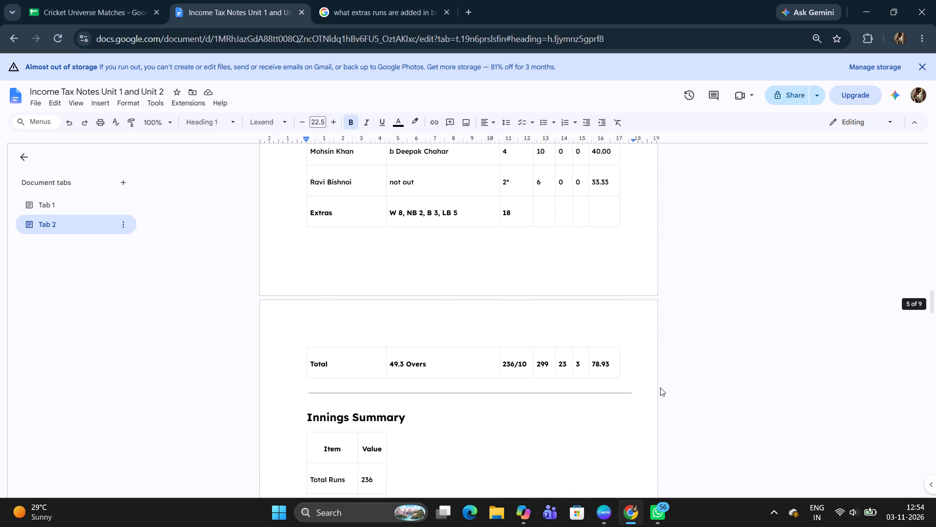
pyautogui.scroll(-4, 660, 387)
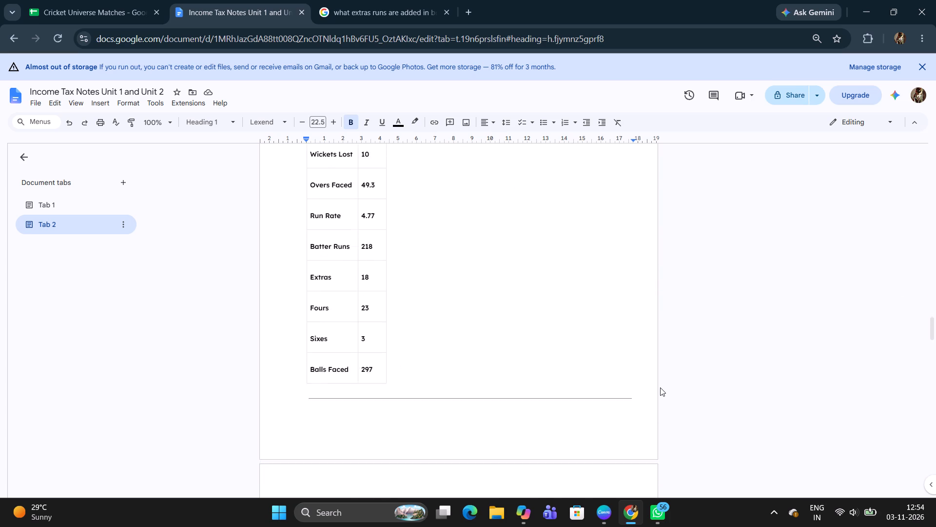
# Set Balls Faced in the LSG Innings Summary table to 299.
pyautogui.scroll(-2, 660, 387)
pyautogui.scroll(1, 639, 379)
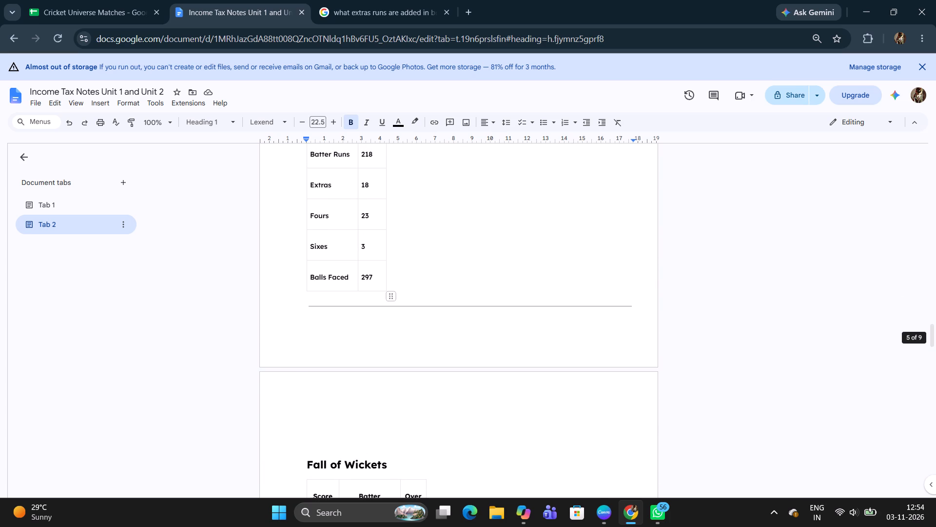
pyautogui.click(374, 285)
pyautogui.press('BackSpace')
pyautogui.press('9')
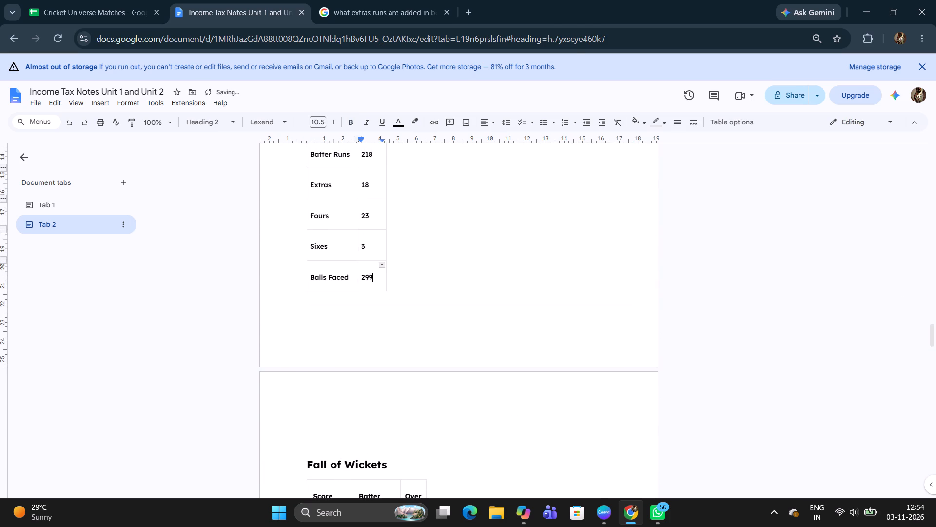
# Read through the scorecard once more from the CSK Innings Summary to the Match Awards table at the end.
pyautogui.scroll(17, 405, 220)
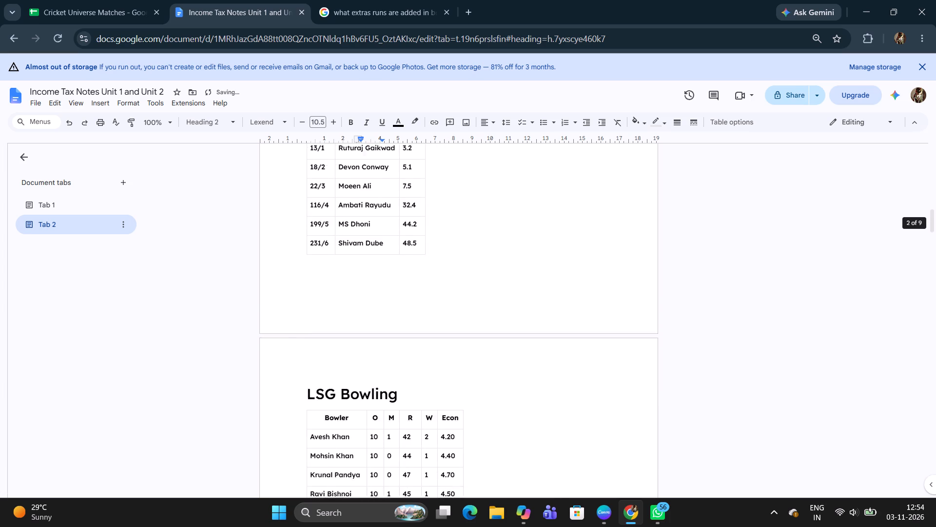
pyautogui.scroll(9, 405, 220)
pyautogui.scroll(-6, 405, 220)
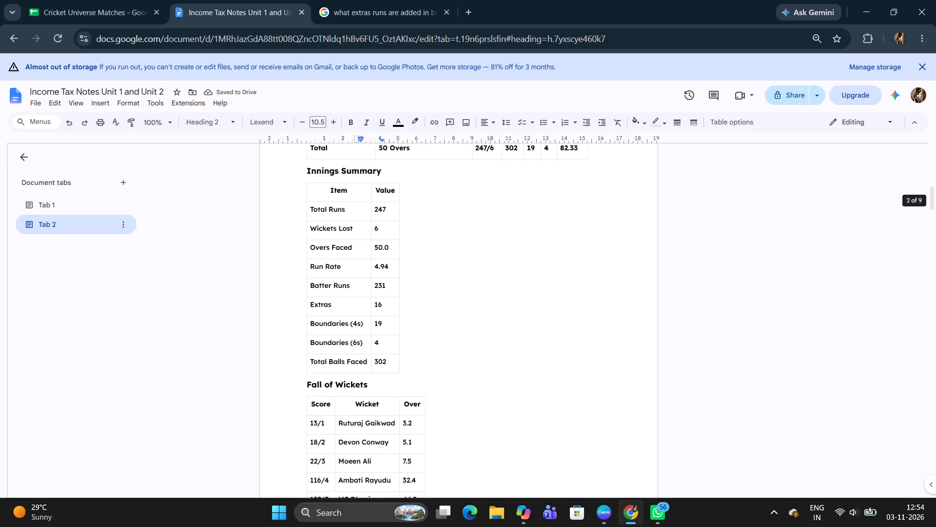
pyautogui.scroll(-14, 405, 220)
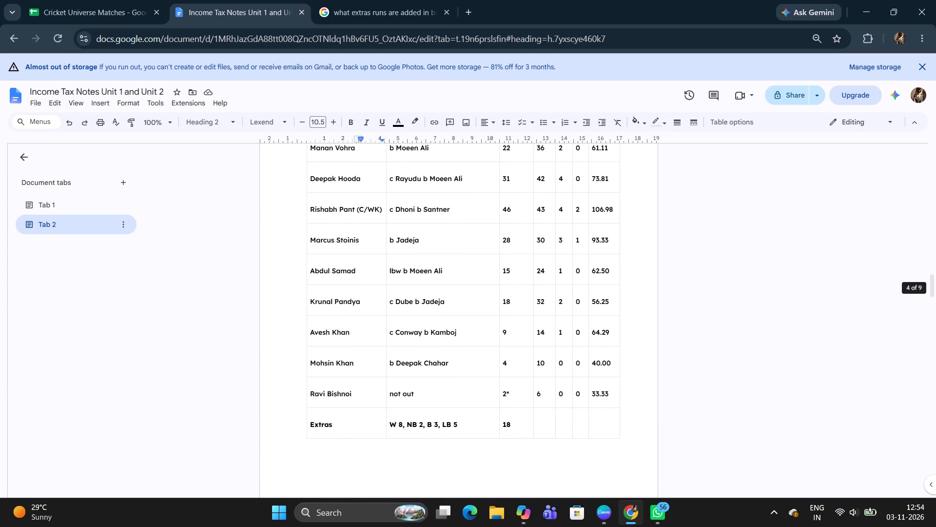
pyautogui.scroll(-5, 405, 220)
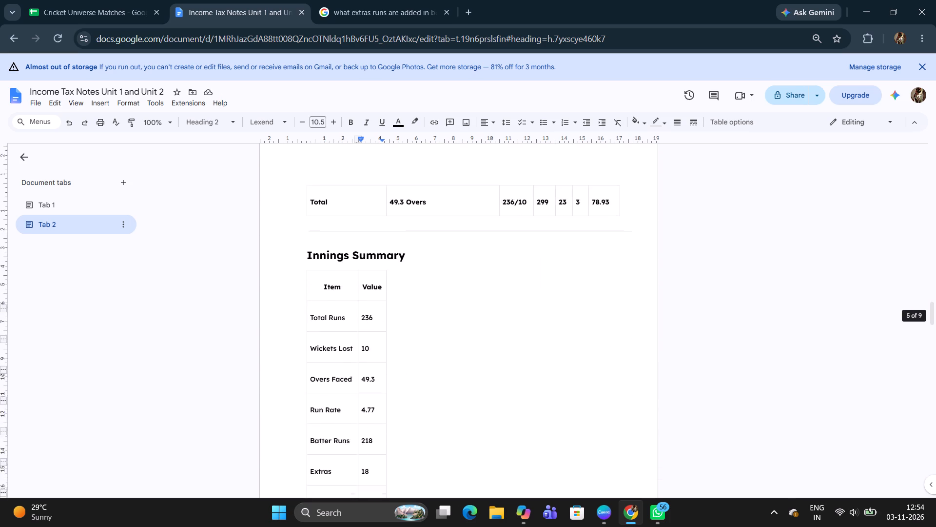
pyautogui.scroll(-5, 405, 220)
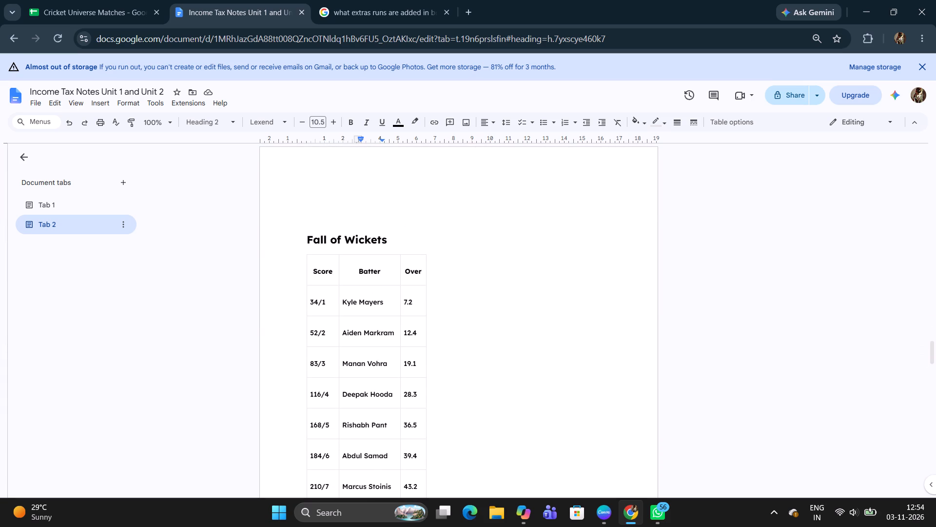
pyautogui.scroll(-2, 405, 220)
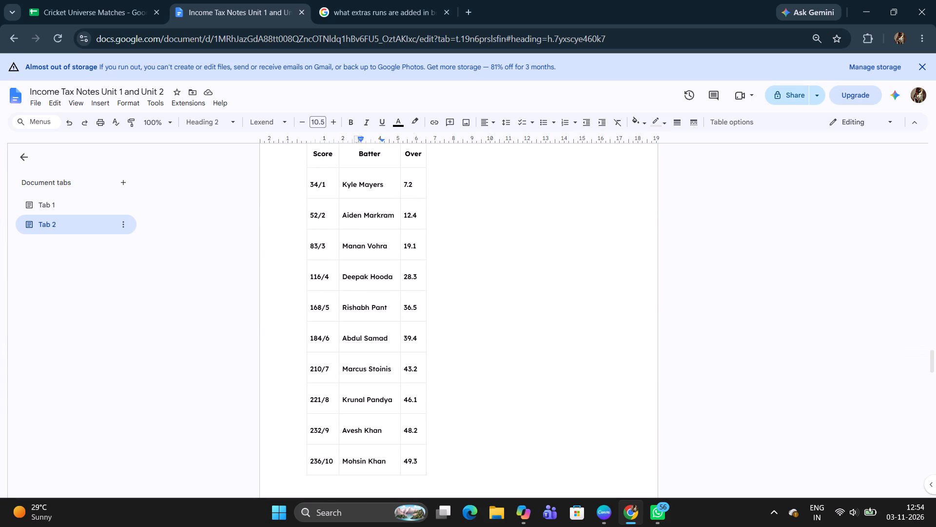
pyautogui.scroll(-7, 405, 220)
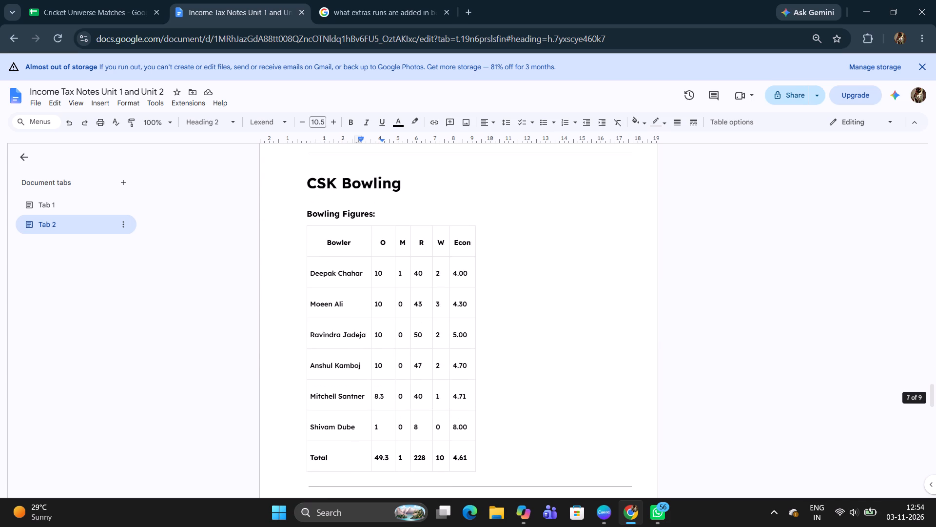
pyautogui.scroll(-1, 405, 220)
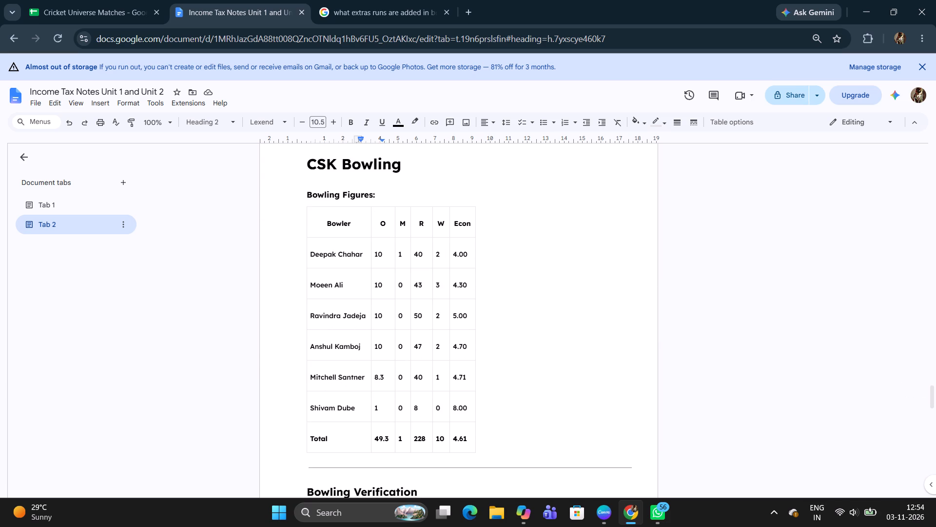
pyautogui.scroll(-1, 405, 220)
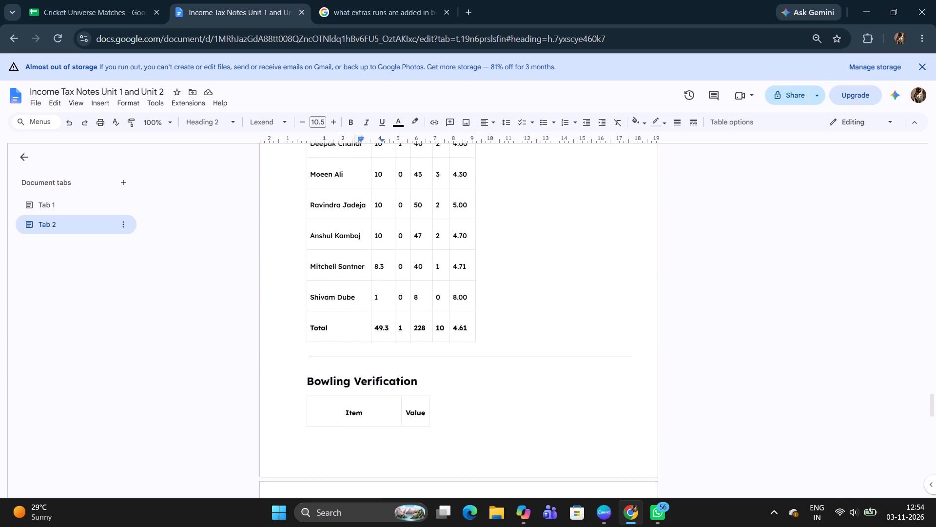
pyautogui.scroll(-6, 405, 220)
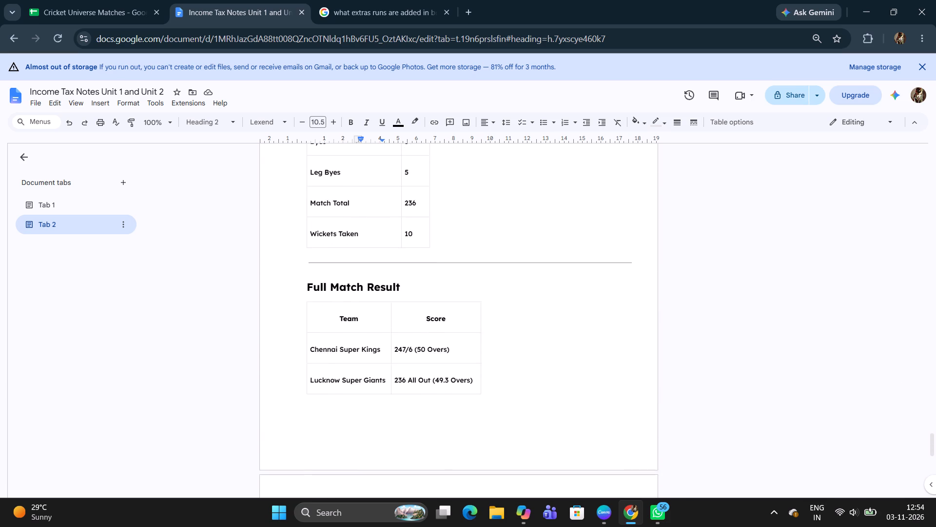
pyautogui.scroll(-7, 405, 220)
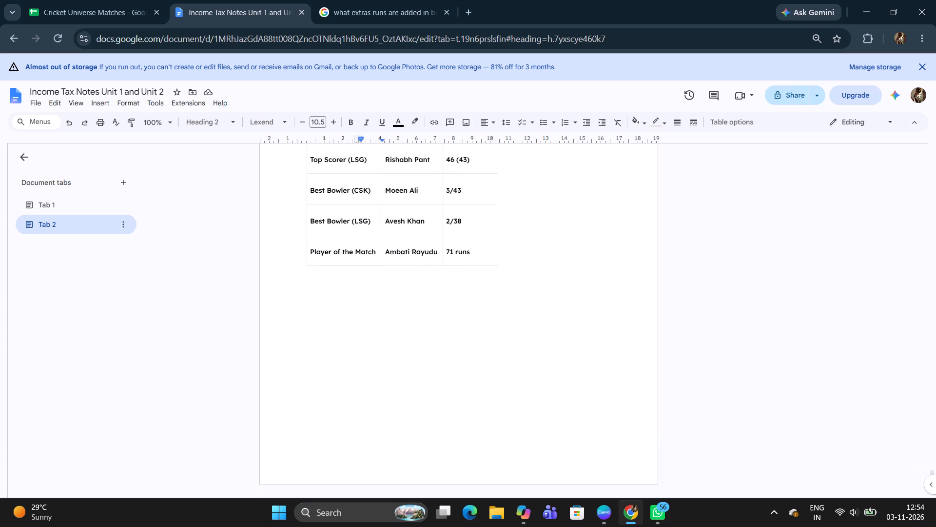
pyautogui.scroll(-1, 405, 220)
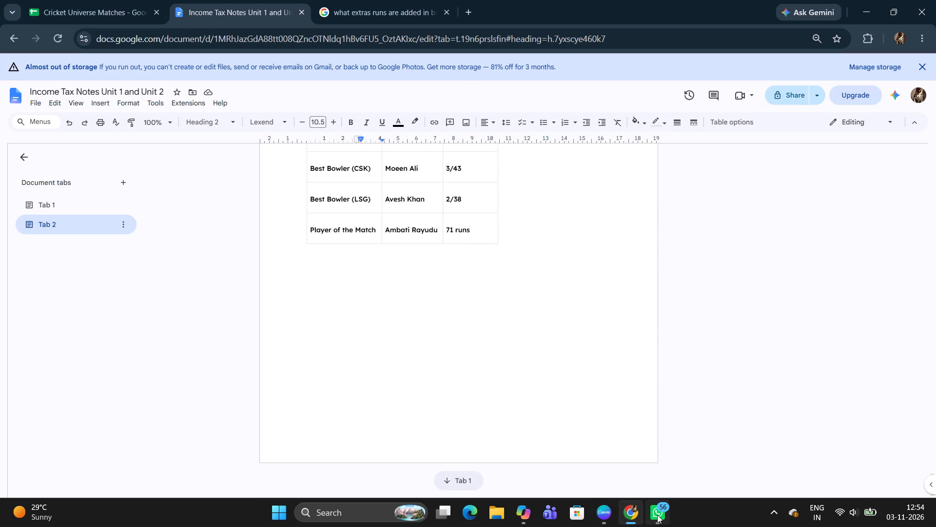
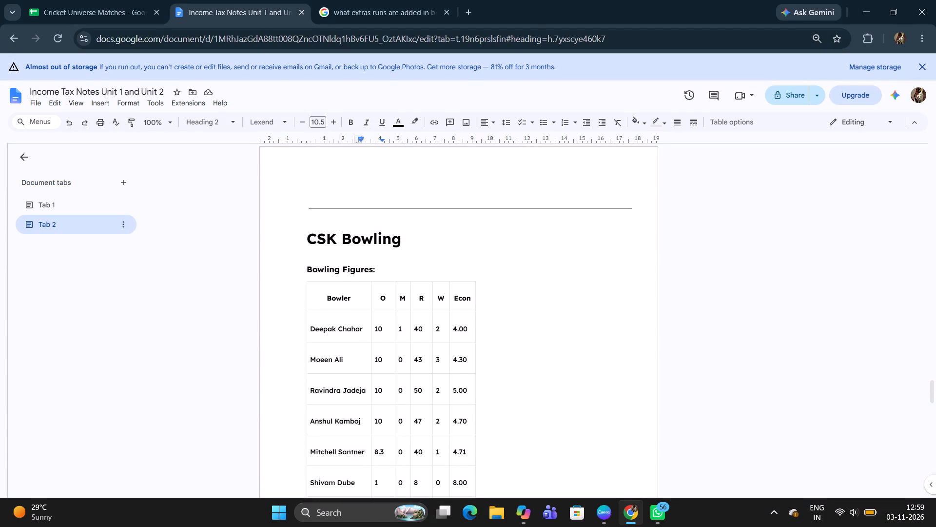
# Look back through the scorecard from the CSK Bowling section up to the Innings 1- CSK batting table.
pyautogui.scroll(-1, 653, 218)
pyautogui.scroll(20, 653, 218)
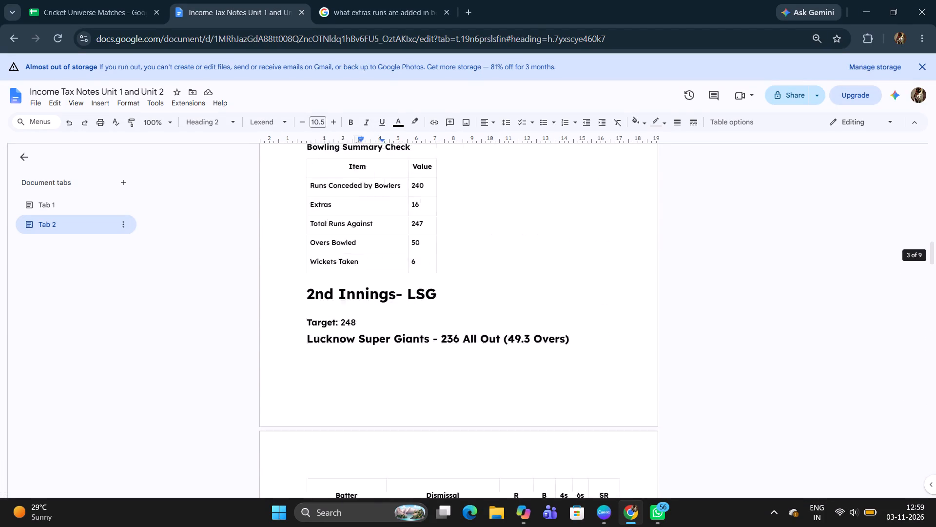
pyautogui.scroll(11, 653, 218)
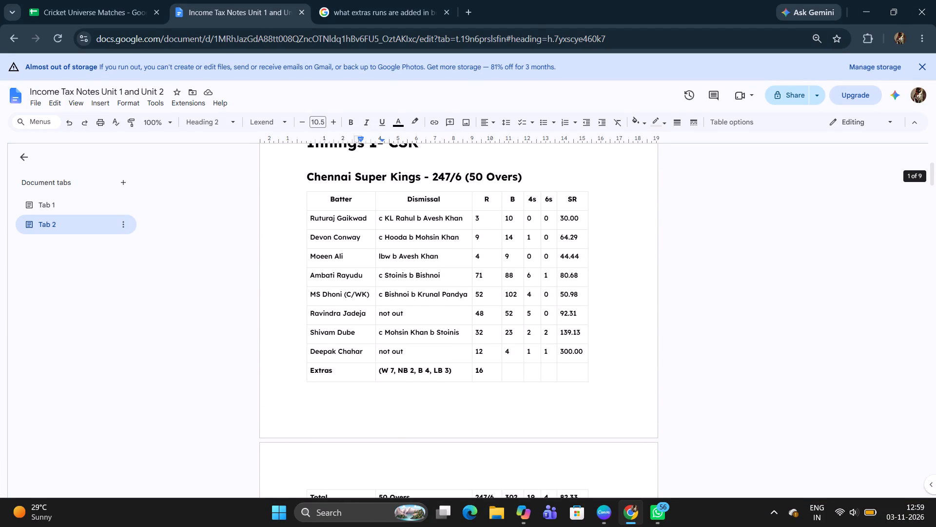
pyautogui.scroll(1, 653, 218)
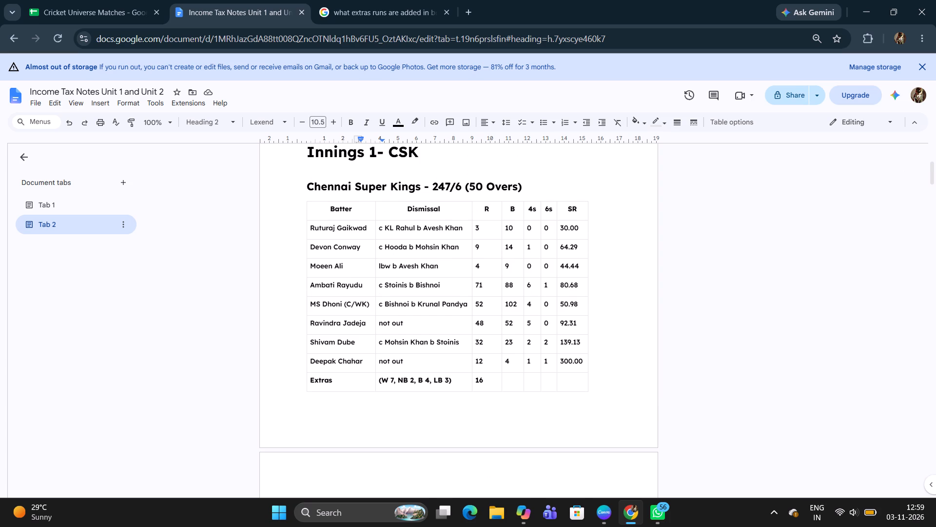
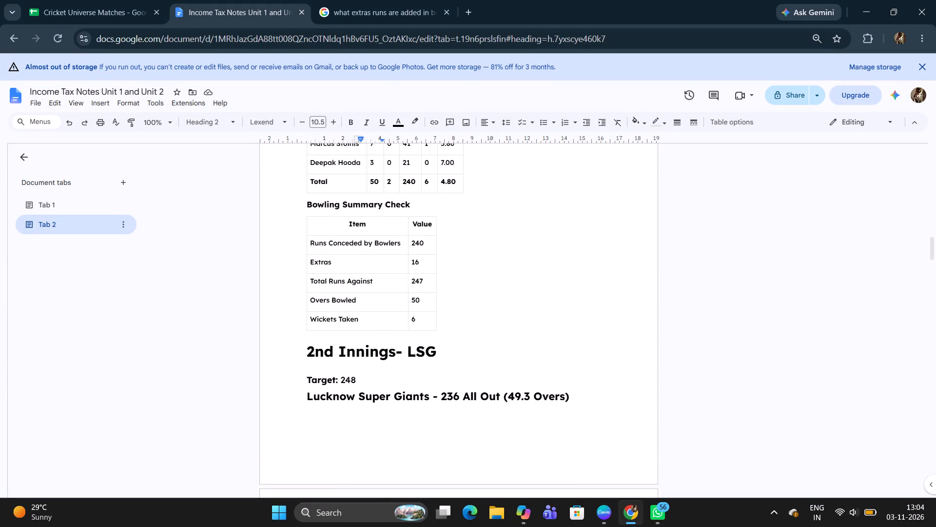
# Review the Lucknow Super Giants batting table in the 2nd Innings- LSG section, from Aiden Markram down to the Extras row.
pyautogui.scroll(2, 496, 405)
pyautogui.scroll(-4, 496, 405)
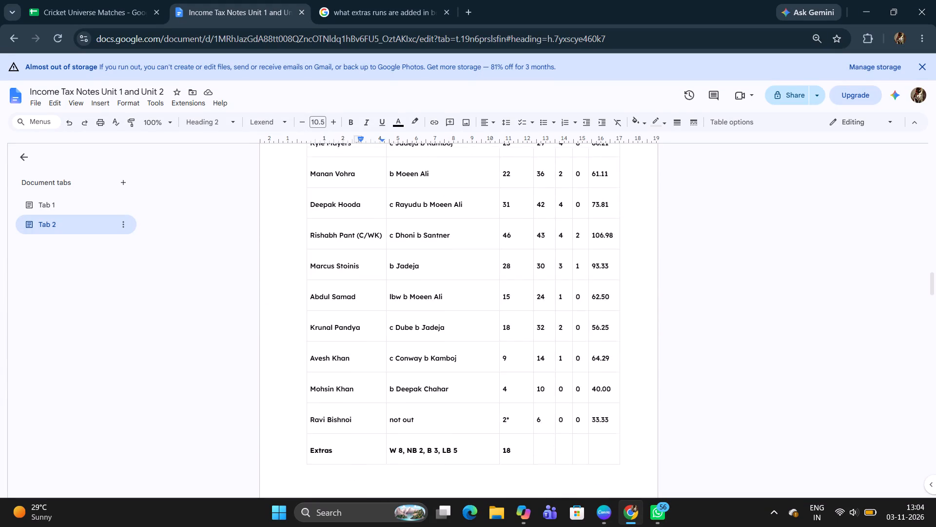
pyautogui.scroll(1, 496, 405)
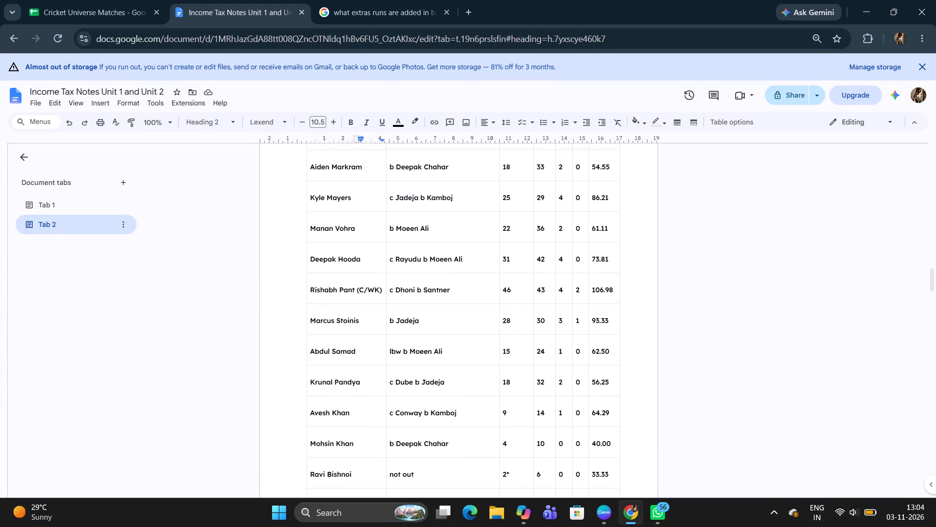
pyautogui.scroll(1, 496, 405)
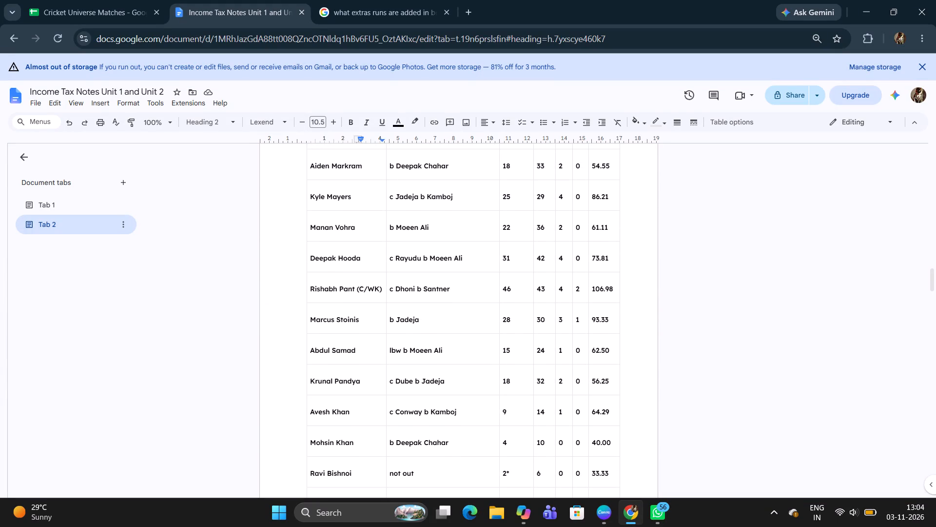
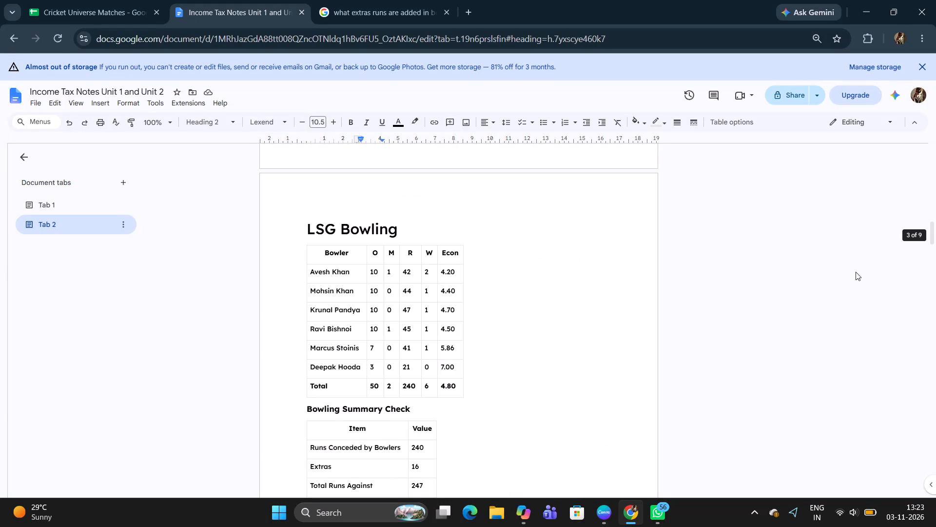
# Review the Innings 1- CSK section, from the Chennai Super Kings batting table through its Extras and Total rows to the Innings Summary.
pyautogui.scroll(20, 775, 298)
pyautogui.scroll(8, 775, 298)
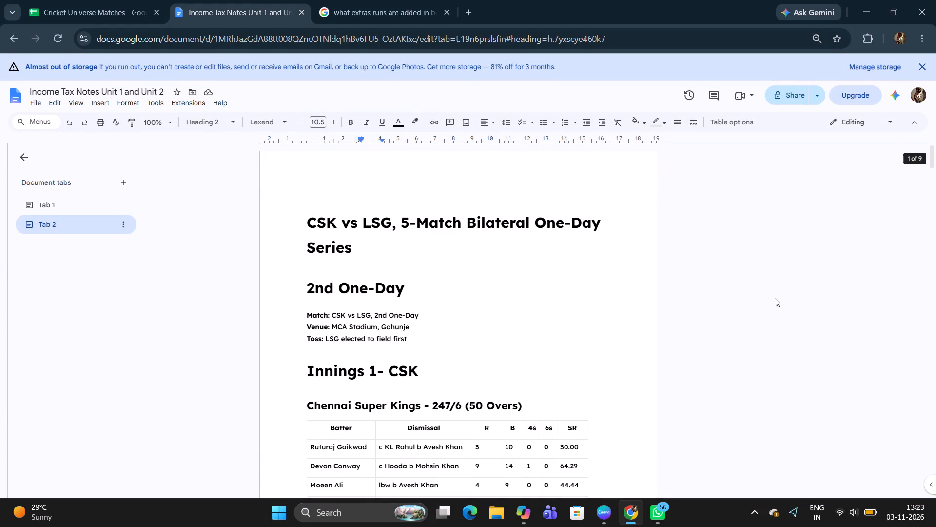
pyautogui.scroll(-3, 610, 320)
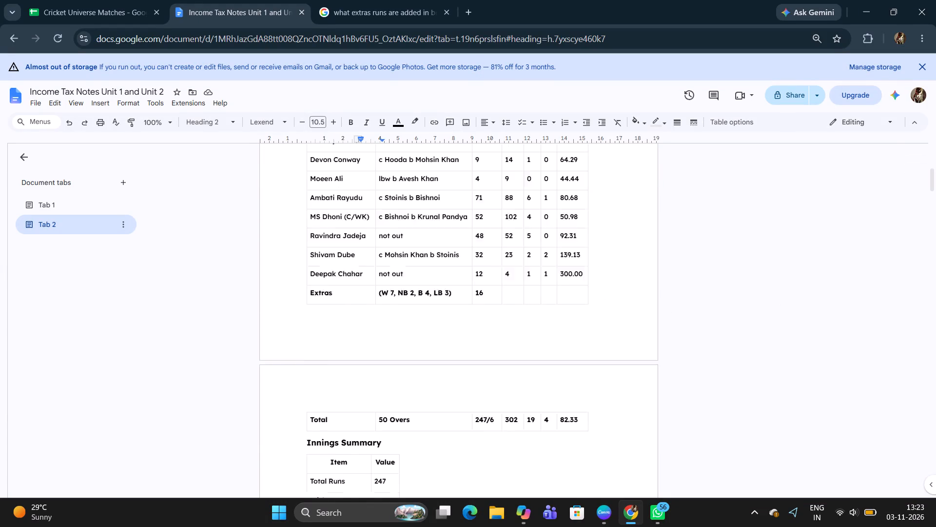
pyautogui.scroll(-2, 610, 320)
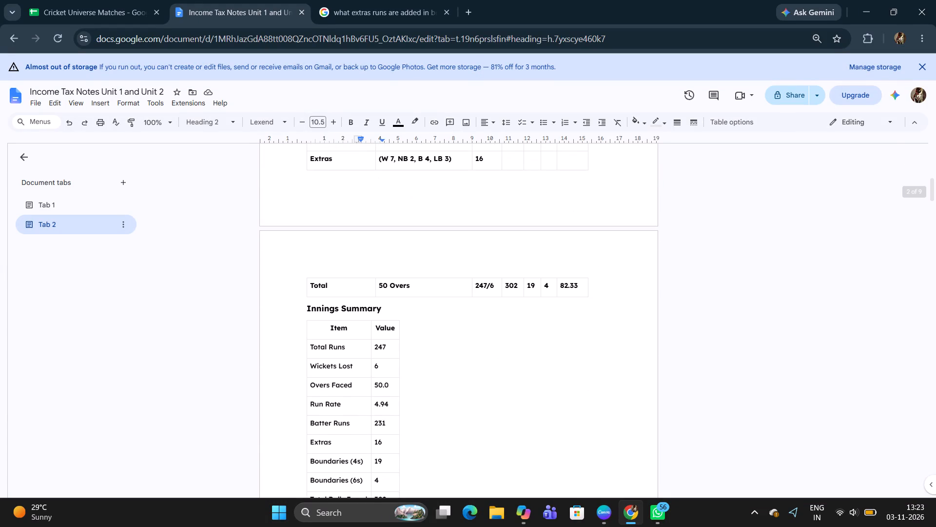